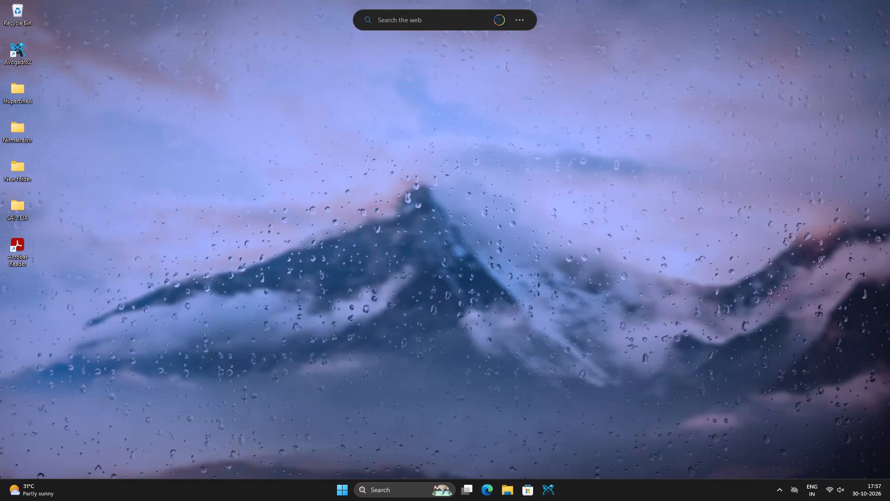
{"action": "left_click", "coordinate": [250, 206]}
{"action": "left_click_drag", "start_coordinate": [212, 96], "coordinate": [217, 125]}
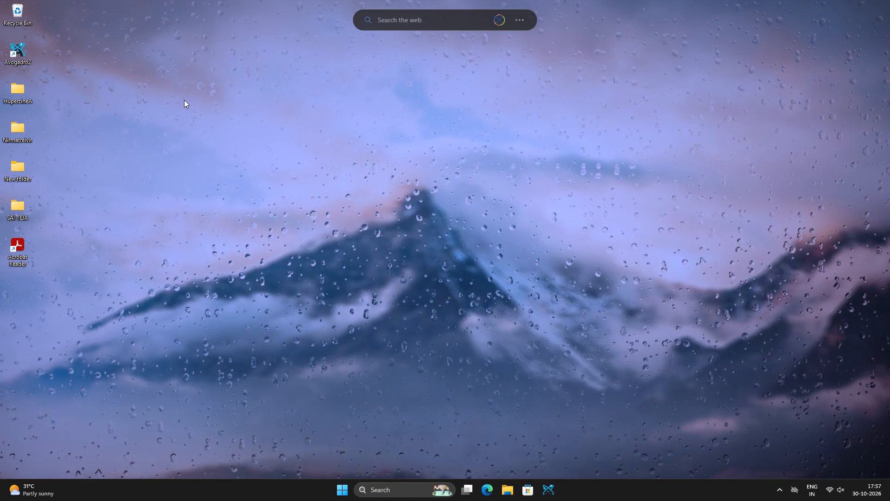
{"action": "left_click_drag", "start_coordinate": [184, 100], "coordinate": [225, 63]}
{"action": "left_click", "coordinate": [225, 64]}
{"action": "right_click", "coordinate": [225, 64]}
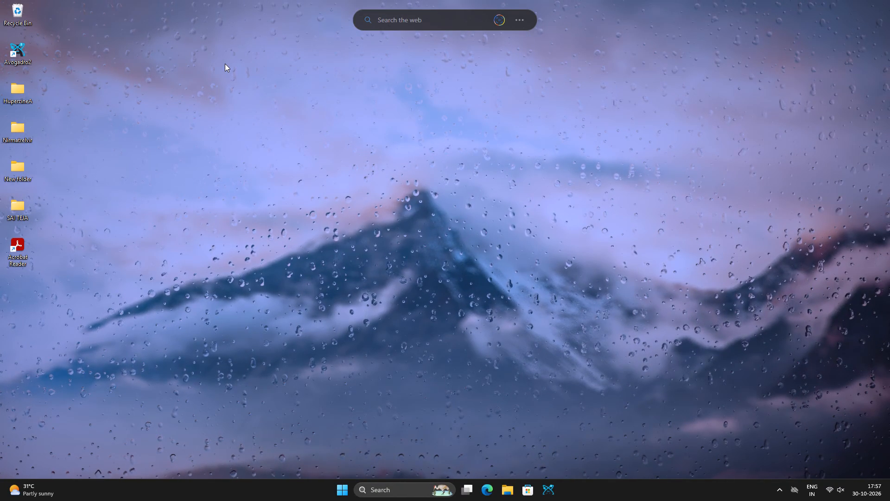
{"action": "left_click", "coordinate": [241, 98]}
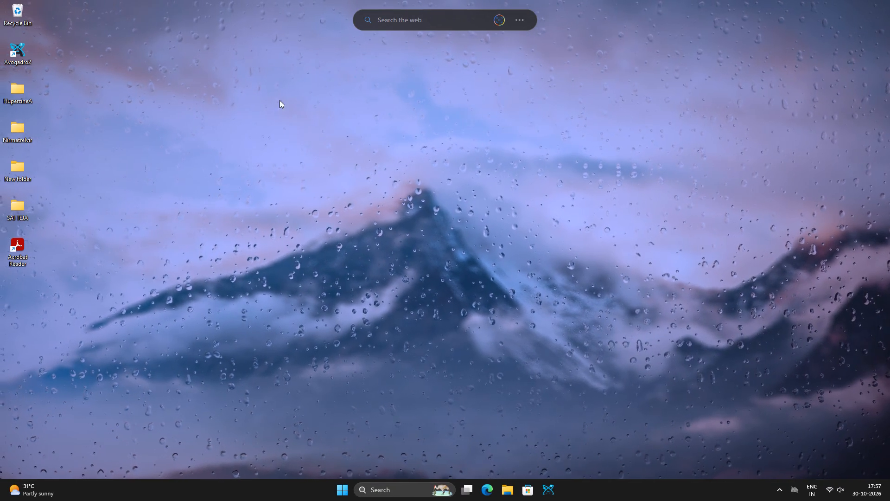
Launch Google Chrome, open a Guest mode browsing window and maximize it.
{"action": "left_click", "coordinate": [343, 493]}
{"action": "scroll", "coordinate": [362, 314], "scroll_direction": "down", "scroll_amount": 4}
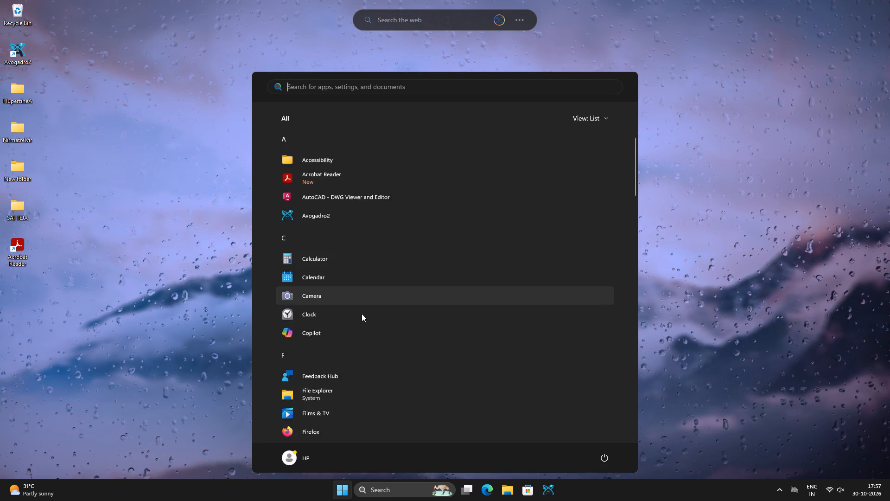
{"action": "scroll", "coordinate": [362, 314], "scroll_direction": "down", "scroll_amount": 4}
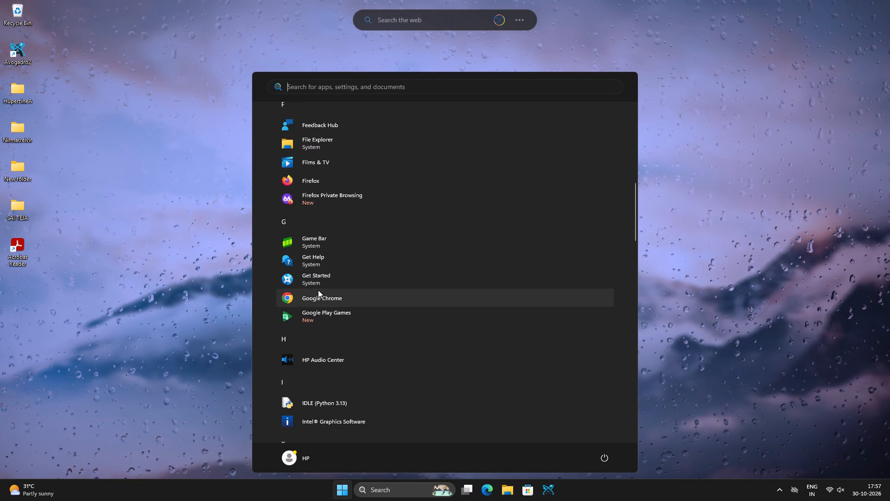
{"action": "left_click", "coordinate": [320, 291]}
{"action": "left_click", "coordinate": [650, 60]}
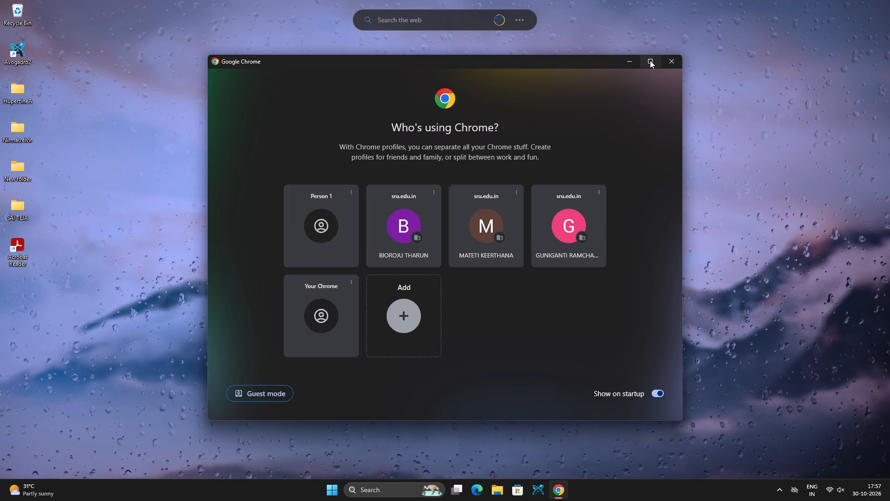
{"action": "left_click", "coordinate": [45, 447]}
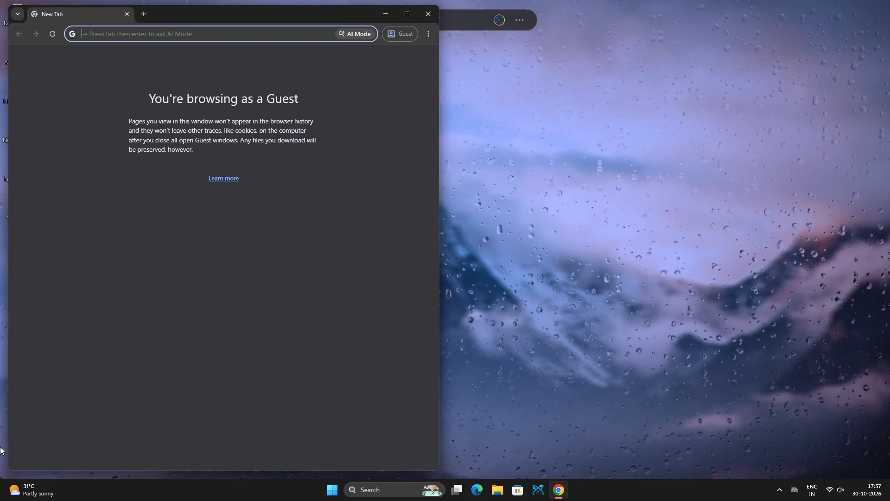
{"action": "left_click", "coordinate": [398, 16]}
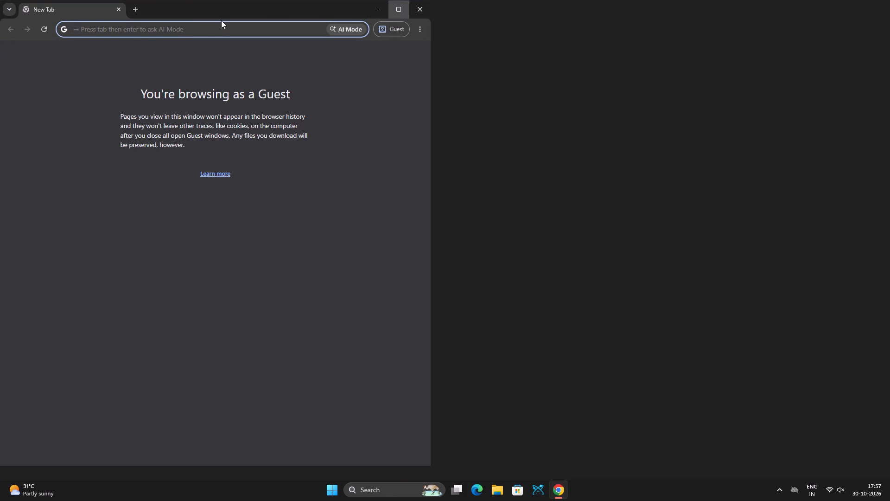
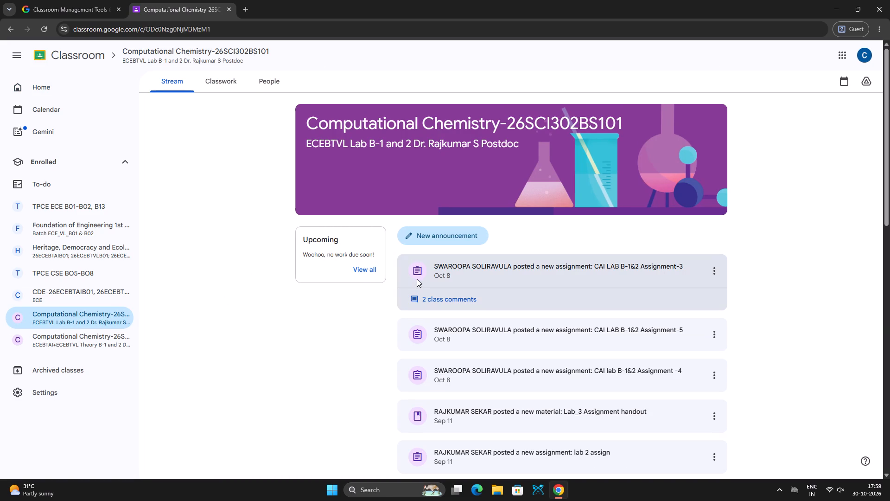
Open Lab3_handout.pdf from the Lab_3 Assignment handout material in the Computational Chemistry class stream.
{"action": "scroll", "coordinate": [438, 327], "scroll_direction": "down", "scroll_amount": 7}
{"action": "scroll", "coordinate": [438, 327], "scroll_direction": "up", "scroll_amount": 7}
{"action": "scroll", "coordinate": [438, 327], "scroll_direction": "down", "scroll_amount": 1}
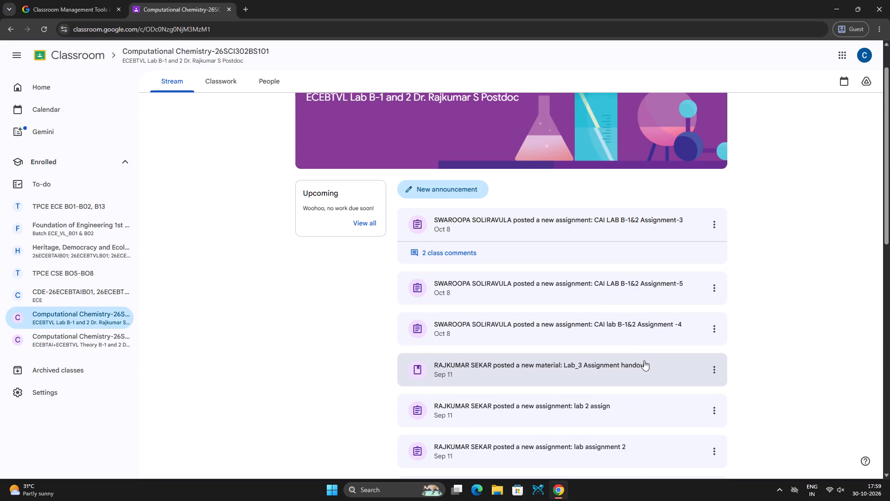
{"action": "scroll", "coordinate": [585, 377], "scroll_direction": "down", "scroll_amount": 1}
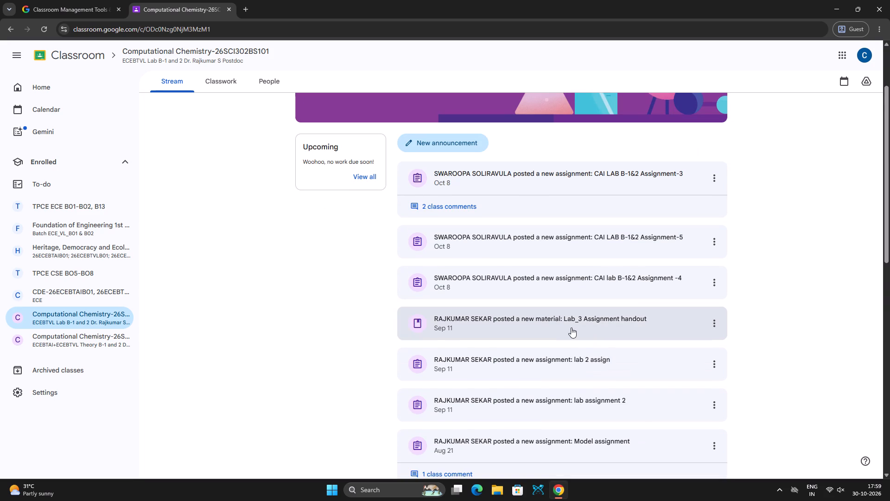
{"action": "left_click", "coordinate": [571, 328]}
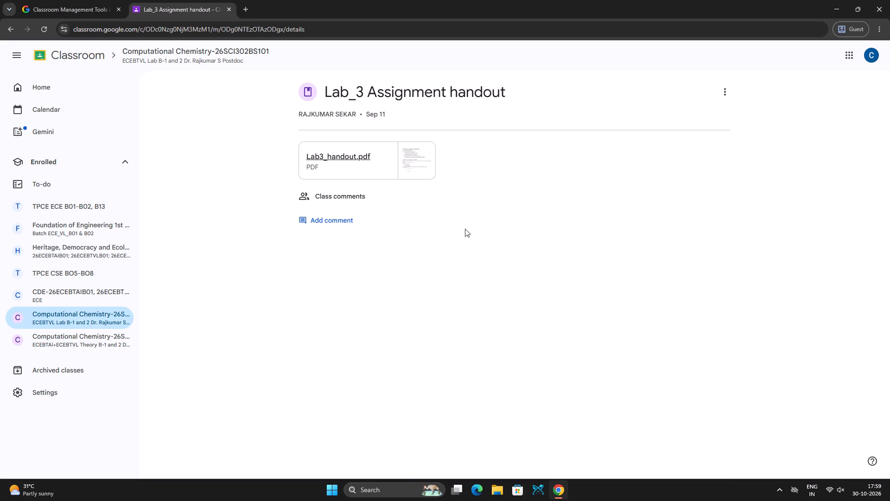
{"action": "left_click", "coordinate": [420, 170]}
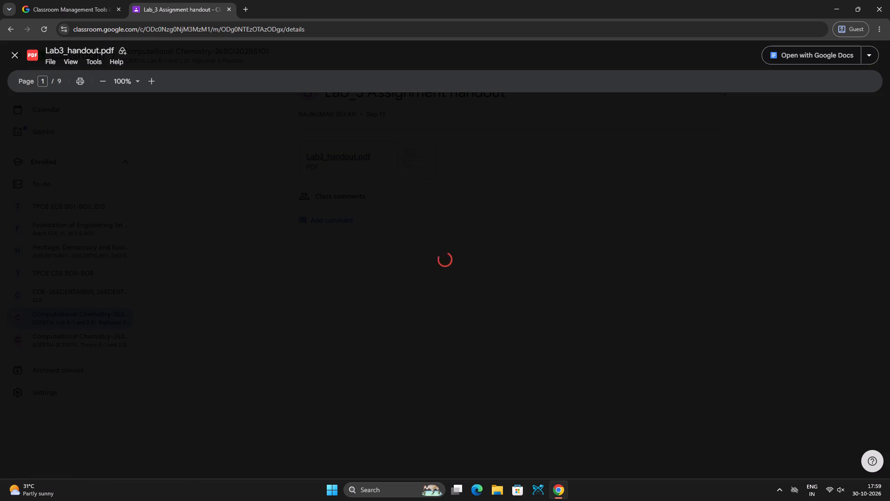
Skim the Lab3 handout from page 1 through page 5, and close the PDF preview.
{"action": "scroll", "coordinate": [542, 179], "scroll_direction": "down", "scroll_amount": 2}
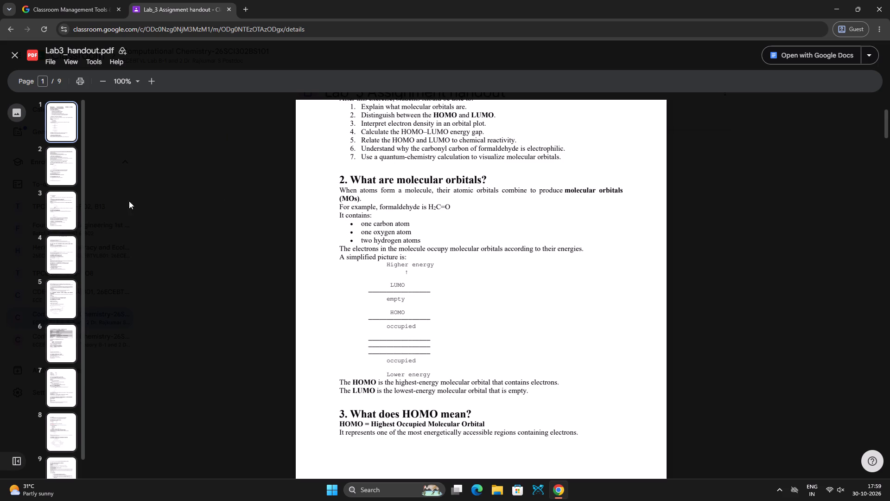
{"action": "scroll", "coordinate": [60, 194], "scroll_direction": "down", "scroll_amount": 5}
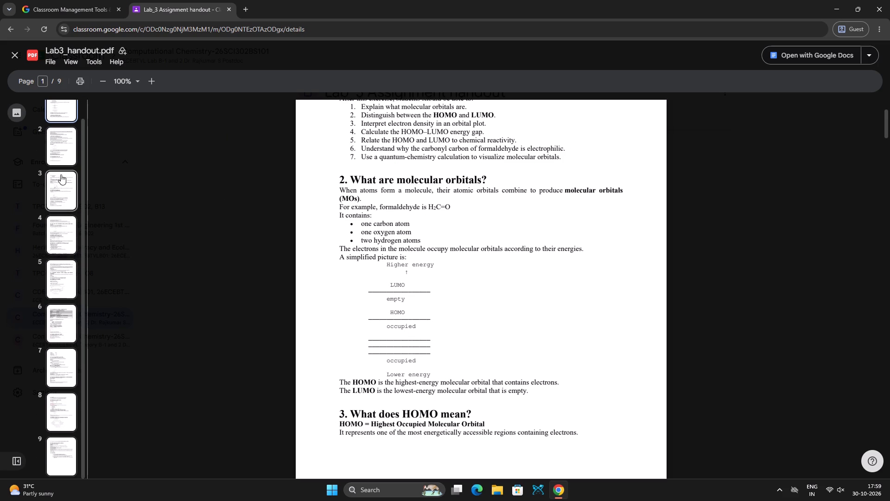
{"action": "left_click", "coordinate": [57, 160]}
{"action": "left_click", "coordinate": [53, 179]}
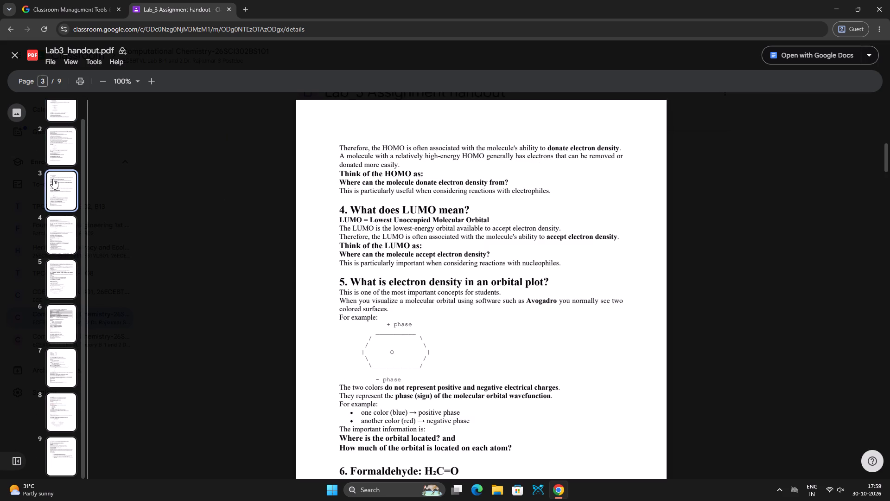
{"action": "left_click", "coordinate": [52, 244]}
{"action": "left_click", "coordinate": [70, 279]}
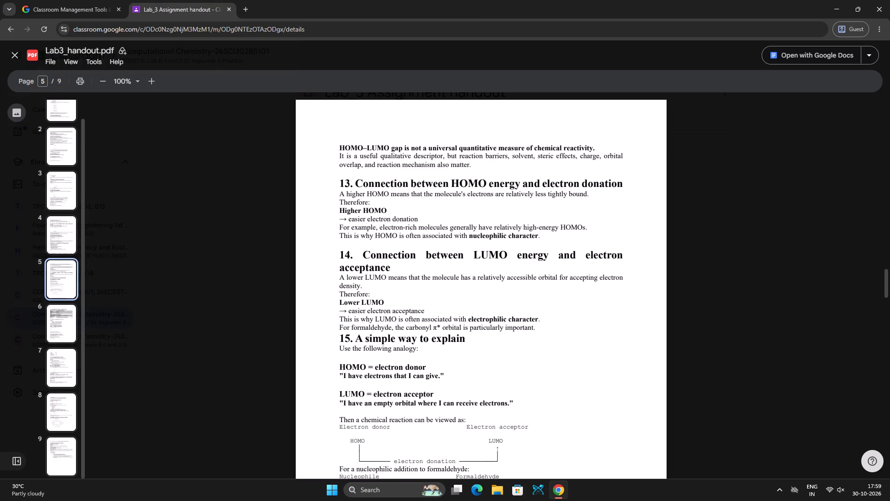
{"action": "left_click", "coordinate": [15, 51]}
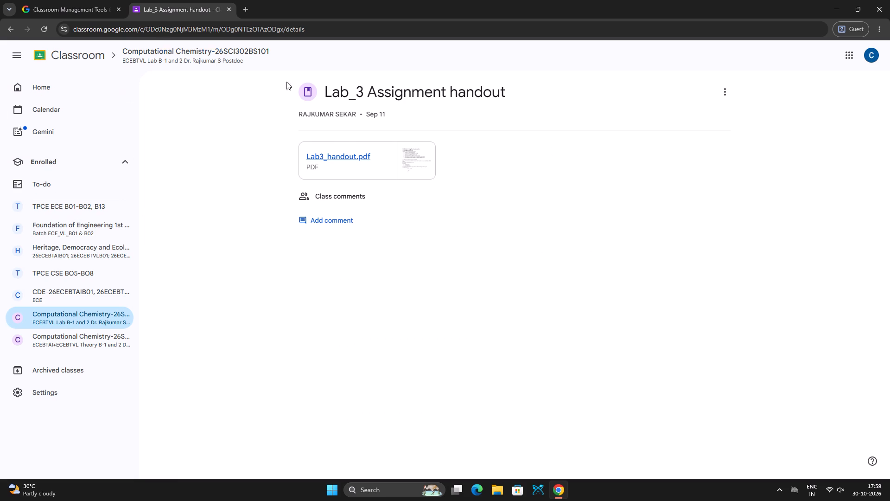
Return to the Computational Chemistry class stream and look through the older assignment posts.
{"action": "left_click", "coordinate": [4, 25]}
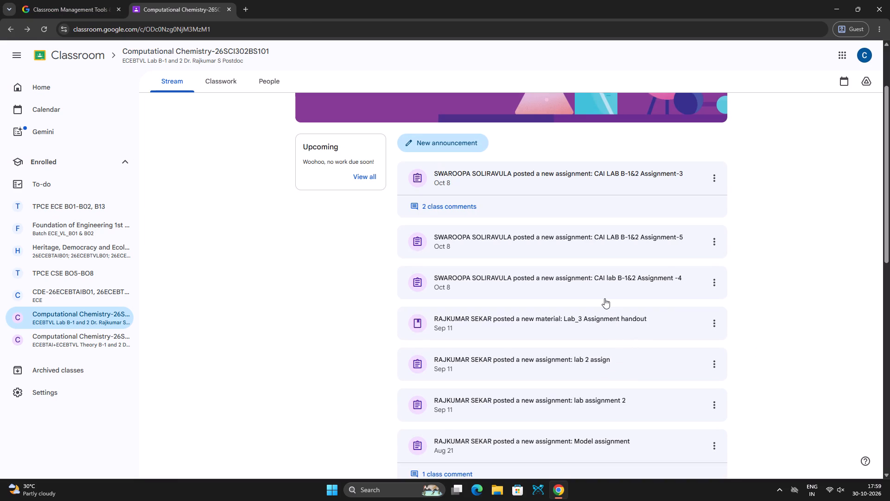
{"action": "scroll", "coordinate": [604, 291], "scroll_direction": "down", "scroll_amount": 1}
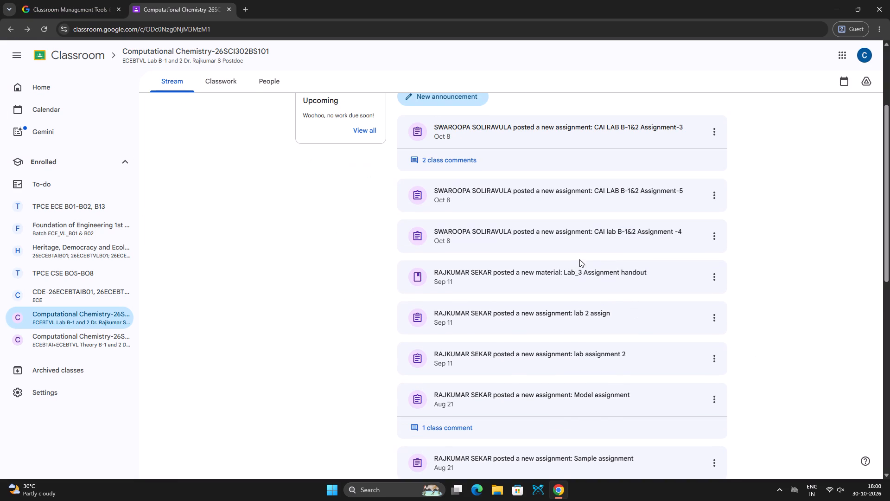
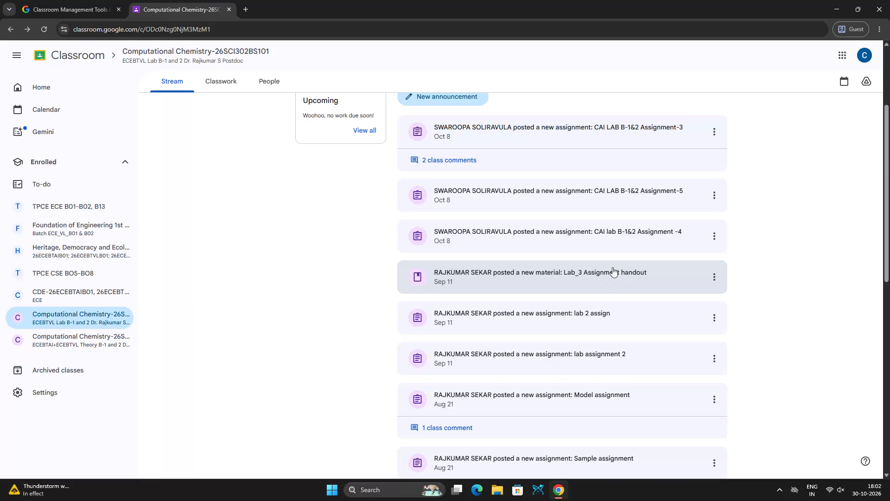
Open the CAI LAB B-1&2 Assignment-3 post from the Computational Chemistry class stream.
{"action": "scroll", "coordinate": [603, 155], "scroll_direction": "up", "scroll_amount": 4}
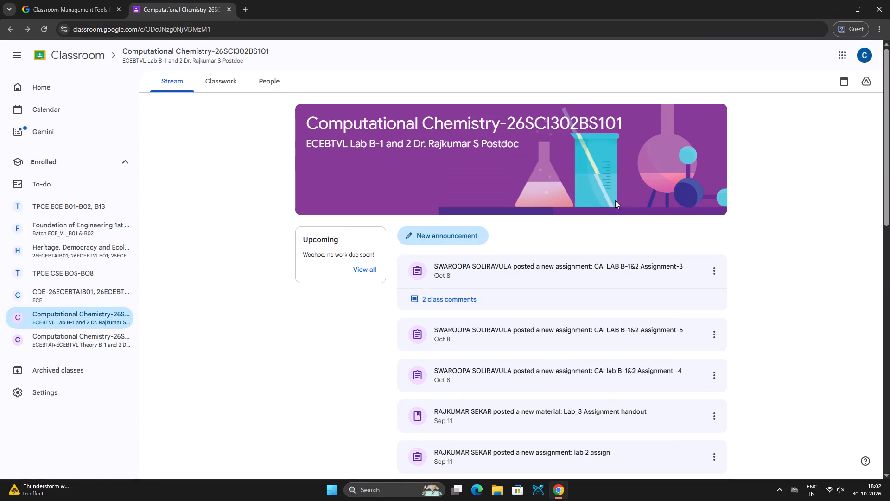
{"action": "left_click", "coordinate": [641, 267]}
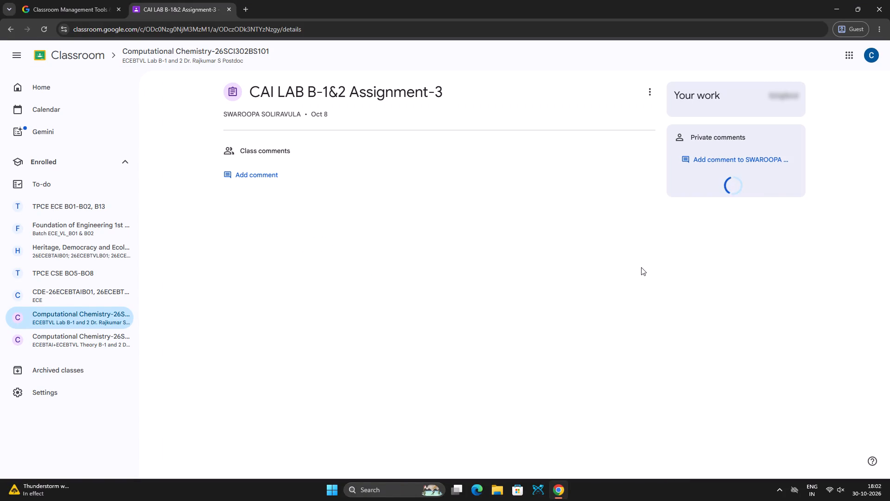
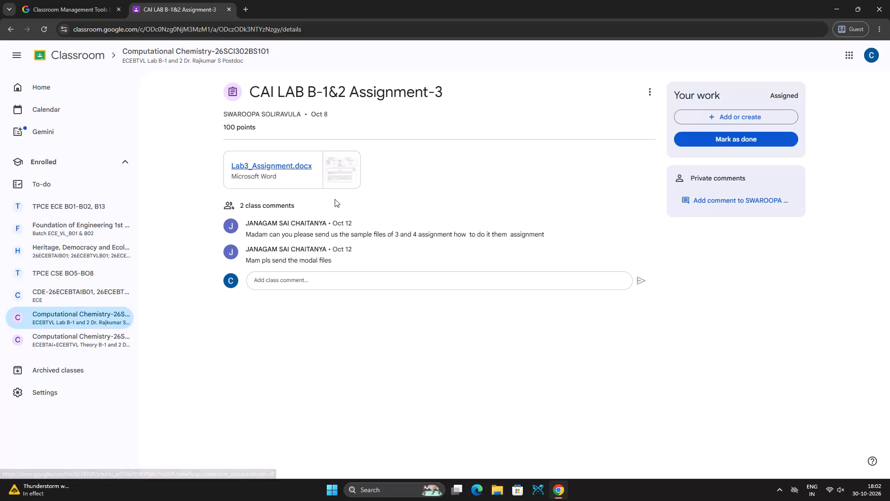
Open the attached Lab3_Assignment.docx and read through its question and learning goals.
{"action": "left_click", "coordinate": [330, 180]}
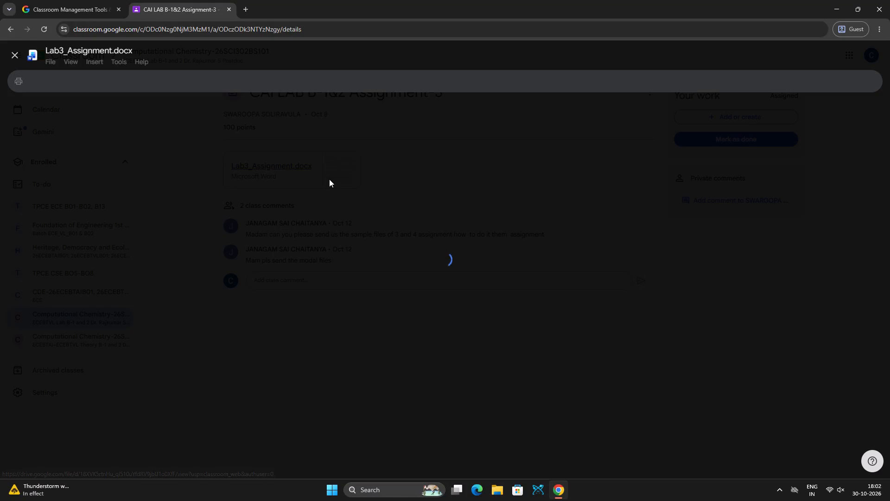
{"action": "left_click", "coordinate": [870, 59]}
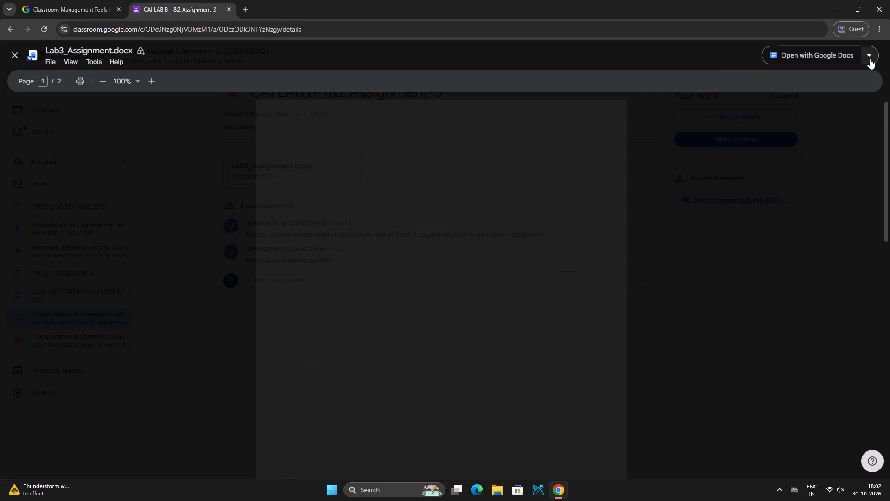
{"action": "left_click", "coordinate": [870, 59]}
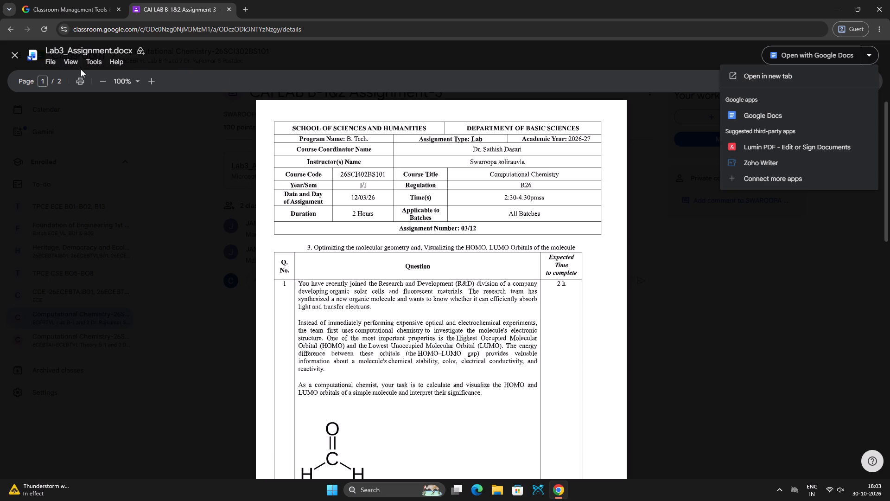
{"action": "scroll", "coordinate": [290, 188], "scroll_direction": "down", "scroll_amount": 10}
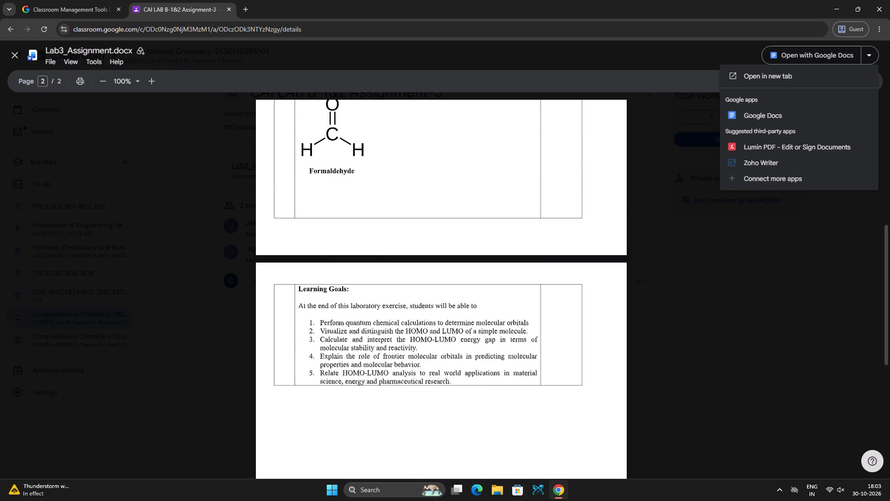
{"action": "scroll", "coordinate": [292, 189], "scroll_direction": "down", "scroll_amount": 2}
{"action": "scroll", "coordinate": [292, 189], "scroll_direction": "up", "scroll_amount": 15}
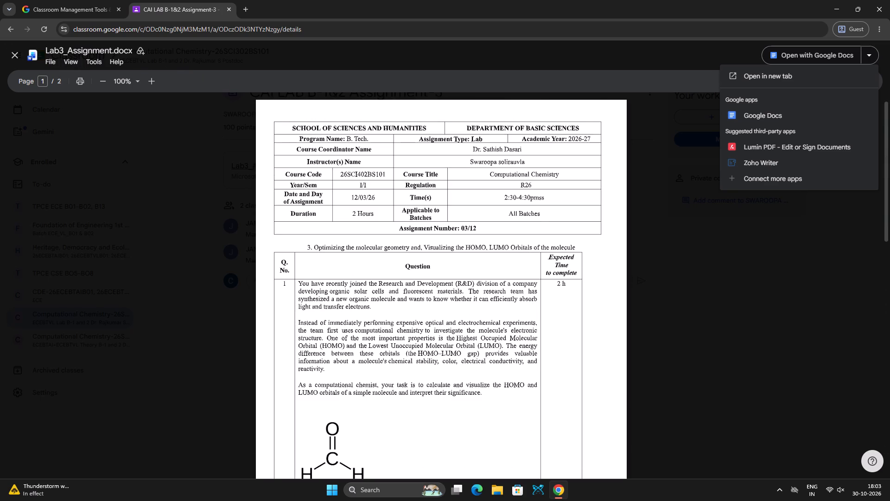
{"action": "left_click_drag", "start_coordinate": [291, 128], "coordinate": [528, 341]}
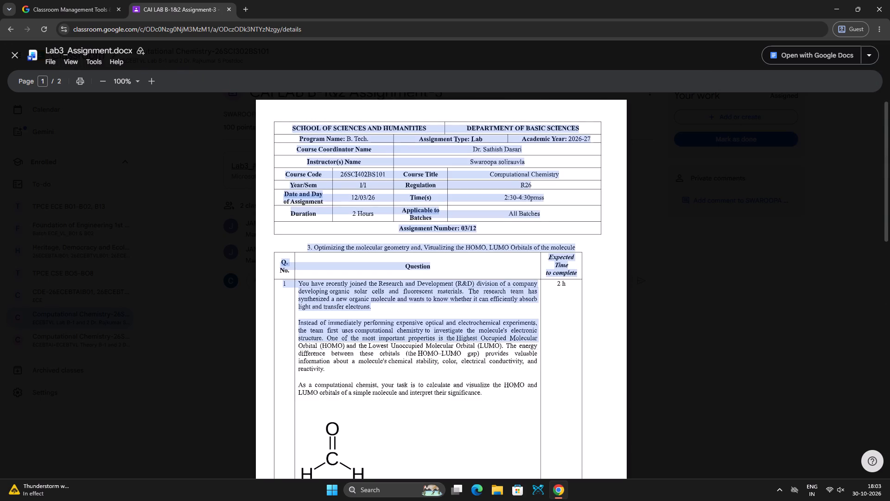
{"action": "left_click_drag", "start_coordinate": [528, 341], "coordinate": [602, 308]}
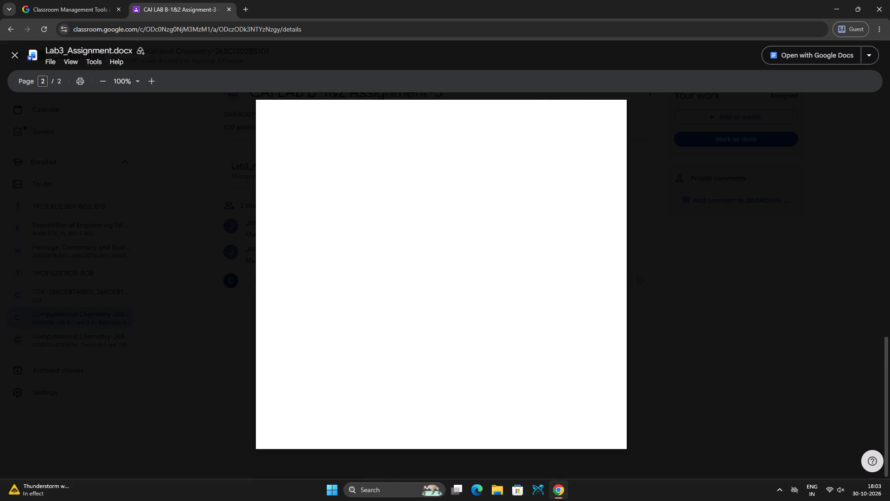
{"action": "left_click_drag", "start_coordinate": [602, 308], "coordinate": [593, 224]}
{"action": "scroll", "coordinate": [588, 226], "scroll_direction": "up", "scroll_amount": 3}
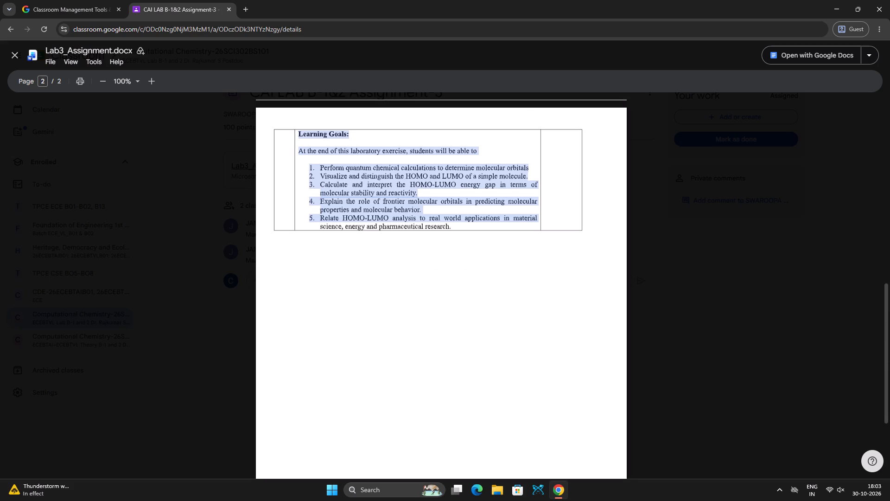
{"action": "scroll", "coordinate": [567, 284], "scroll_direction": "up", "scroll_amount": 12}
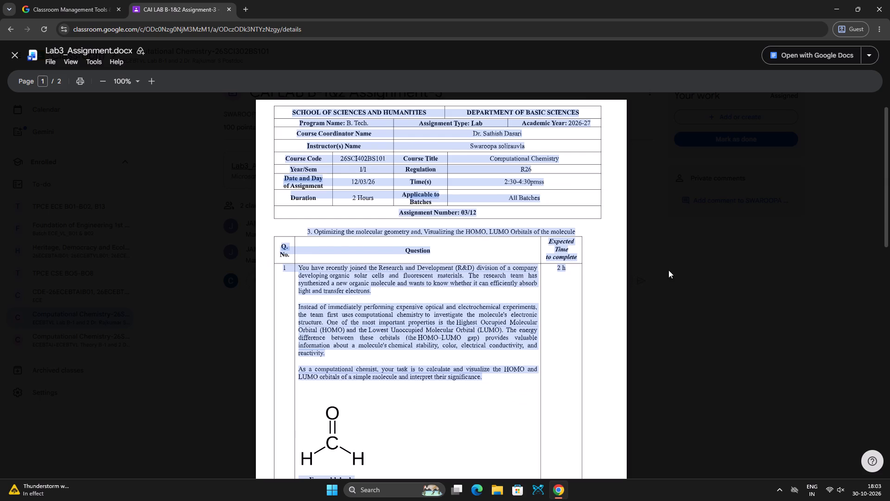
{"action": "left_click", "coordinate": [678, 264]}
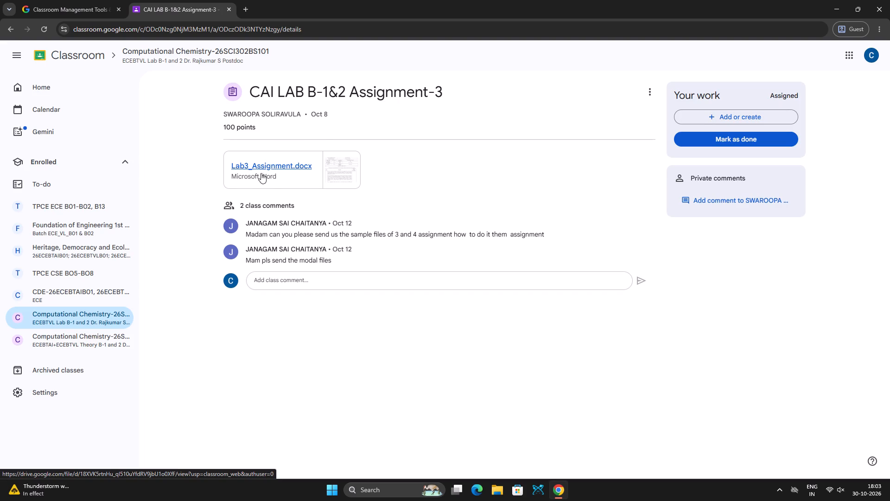
Reopen Lab3_Assignment.docx and copy its text from the header table through the Learning Goals list.
{"action": "left_click", "coordinate": [337, 173]}
{"action": "left_click_drag", "start_coordinate": [280, 124], "coordinate": [302, 133]}
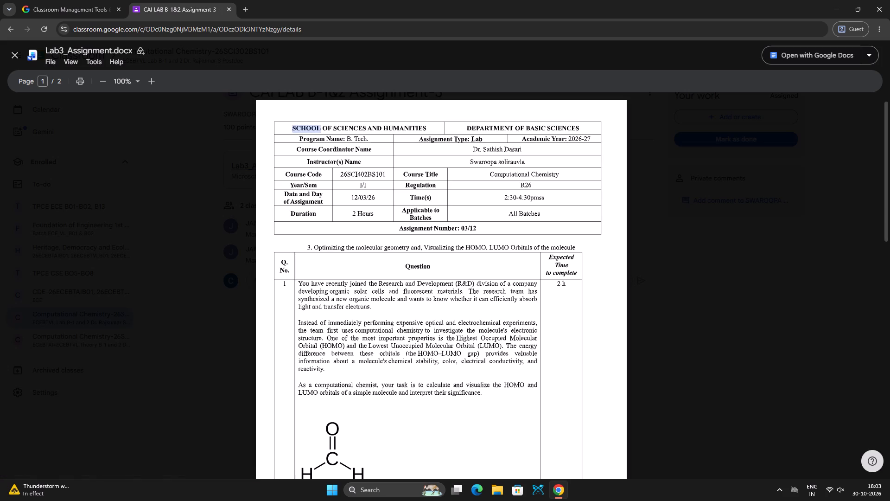
{"action": "left_click_drag", "start_coordinate": [302, 133], "coordinate": [579, 477]}
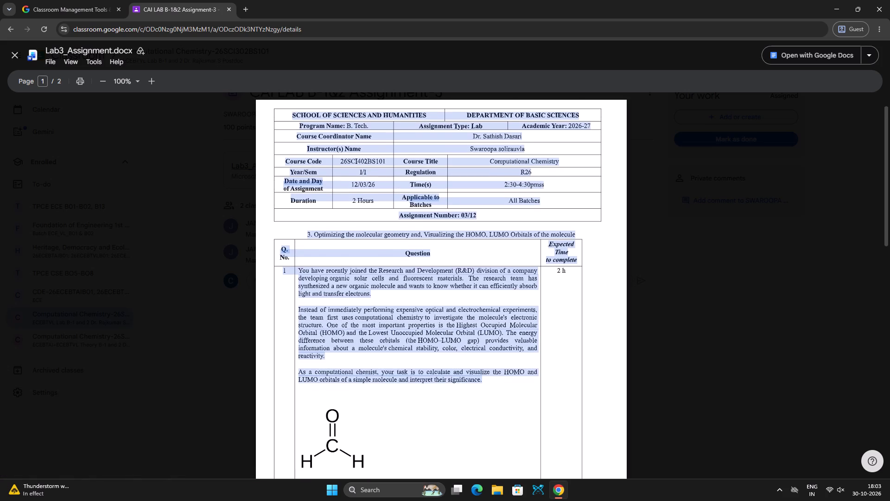
{"action": "left_click_drag", "start_coordinate": [579, 477], "coordinate": [580, 476]}
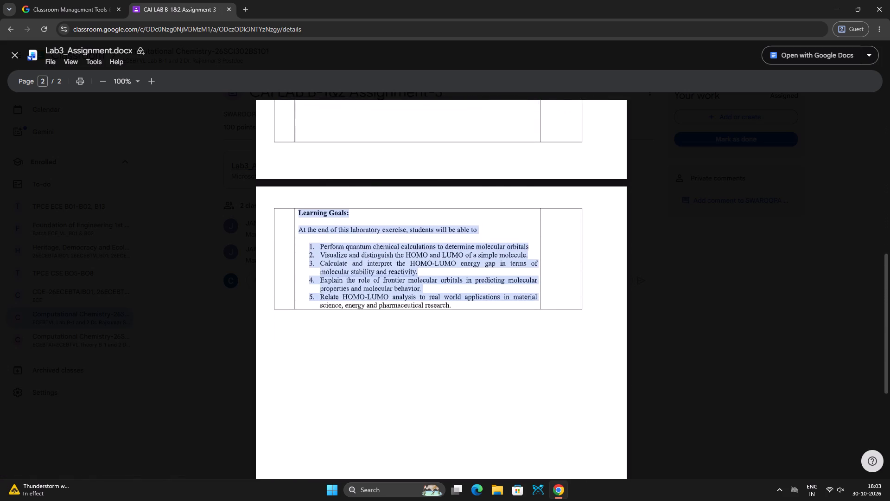
{"action": "left_click_drag", "start_coordinate": [580, 476], "coordinate": [579, 475]}
{"action": "right_click", "coordinate": [378, 248]}
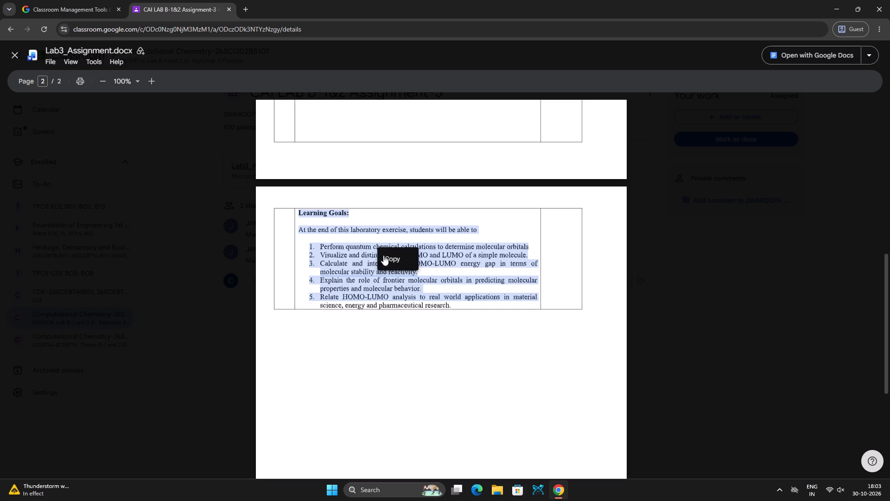
{"action": "left_click", "coordinate": [391, 253]}
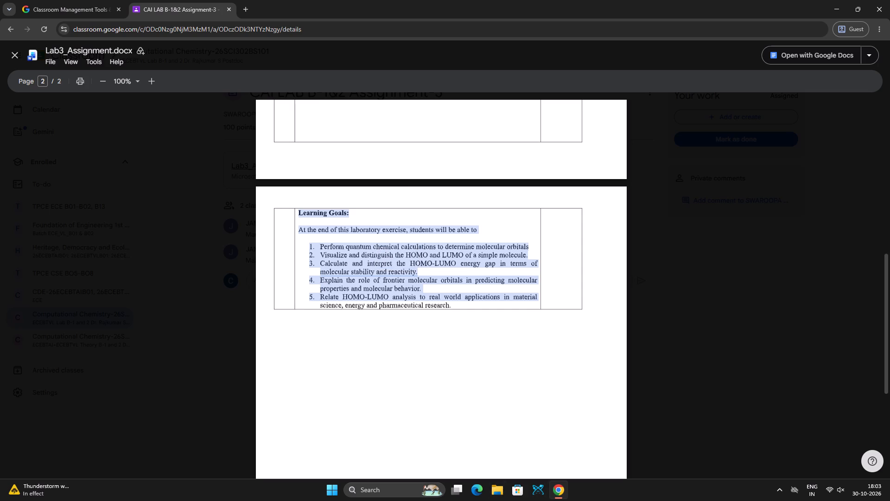
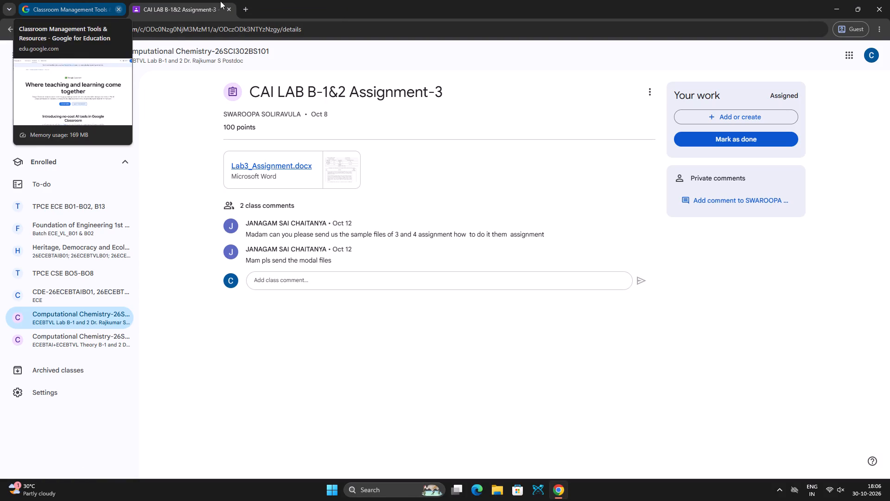
Open a new browser tab and enter "whats" as the start of a web search.
{"action": "left_click", "coordinate": [245, 7]}
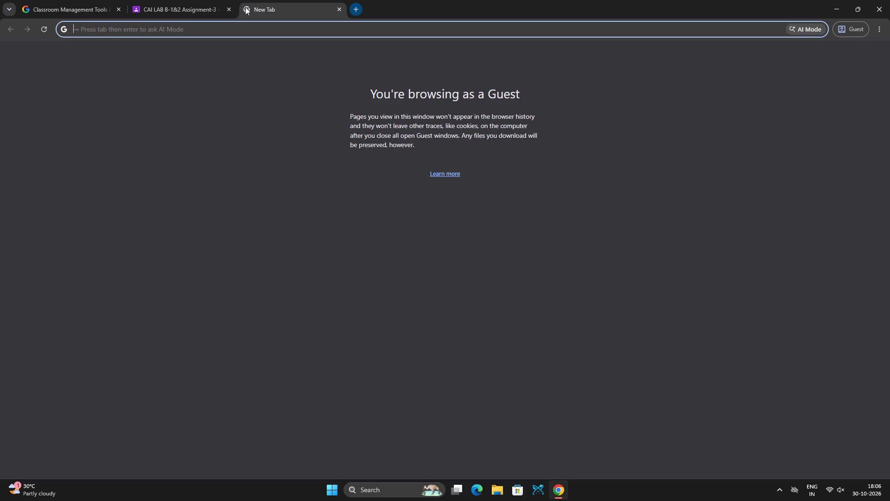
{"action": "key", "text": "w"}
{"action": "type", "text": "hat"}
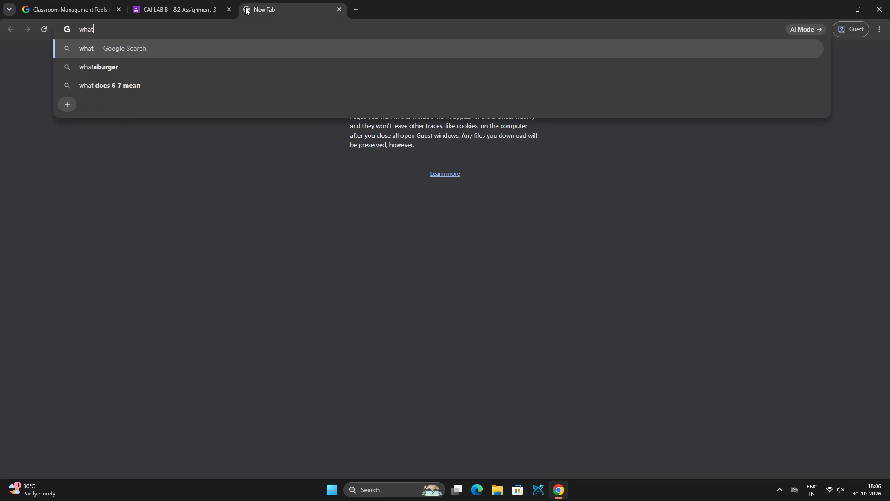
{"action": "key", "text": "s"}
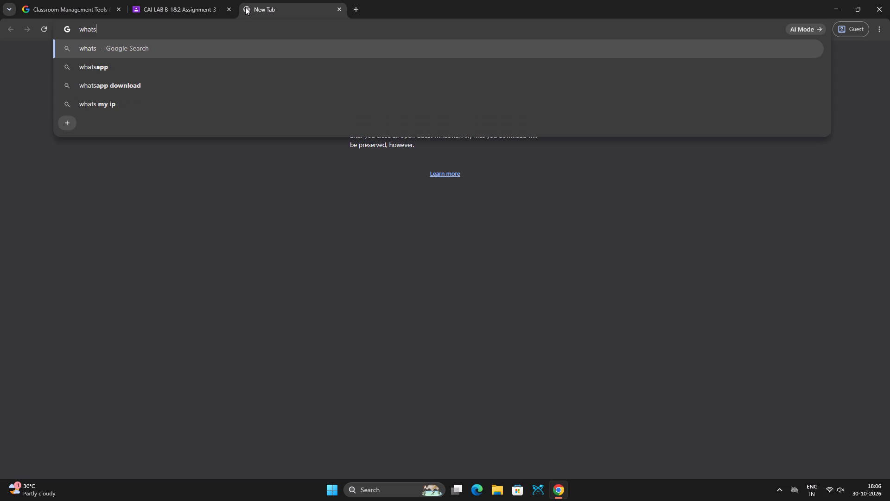
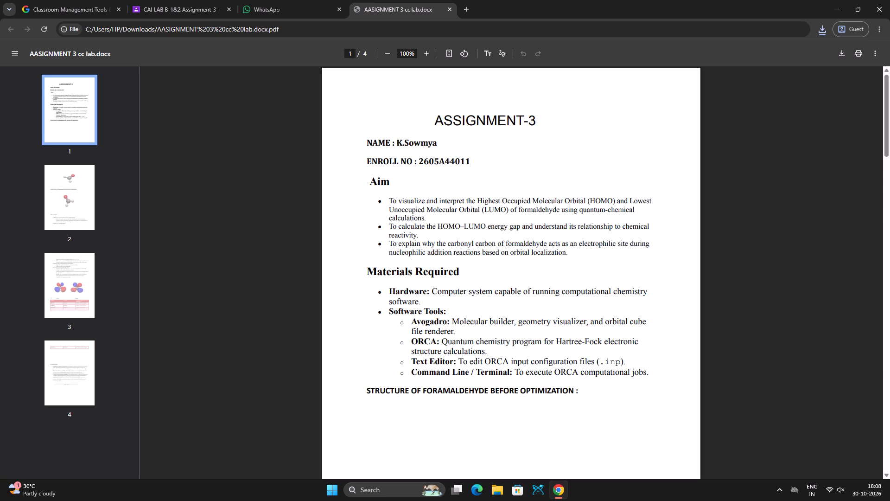
Skim the Assignment 3 lab PDF from its first page through the formaldehyde structures, procedure and HOMO-LUMO energy gap table.
{"action": "scroll", "coordinate": [419, 167], "scroll_direction": "up", "scroll_amount": 4}
{"action": "scroll", "coordinate": [419, 167], "scroll_direction": "down", "scroll_amount": 6}
{"action": "scroll", "coordinate": [263, 171], "scroll_direction": "down", "scroll_amount": 18}
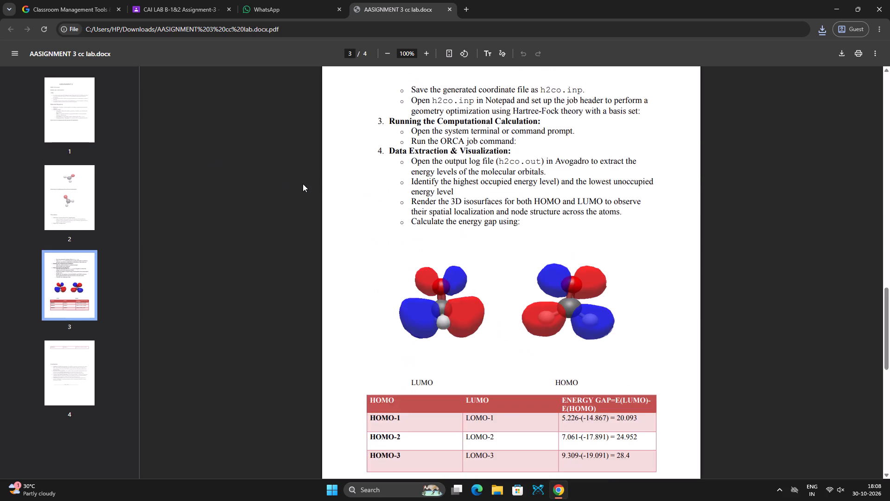
{"action": "scroll", "coordinate": [303, 184], "scroll_direction": "down", "scroll_amount": 17}
{"action": "scroll", "coordinate": [303, 184], "scroll_direction": "up", "scroll_amount": 20}
{"action": "scroll", "coordinate": [303, 184], "scroll_direction": "up", "scroll_amount": 1}
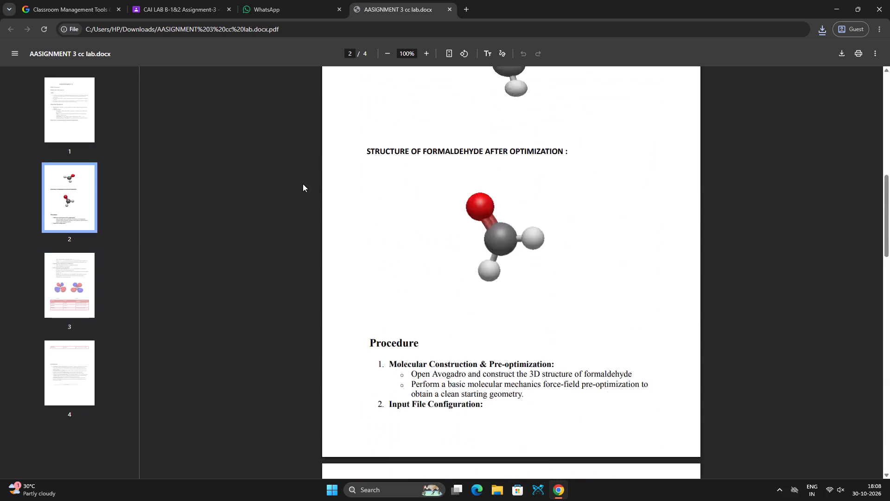
{"action": "scroll", "coordinate": [303, 184], "scroll_direction": "up", "scroll_amount": 18}
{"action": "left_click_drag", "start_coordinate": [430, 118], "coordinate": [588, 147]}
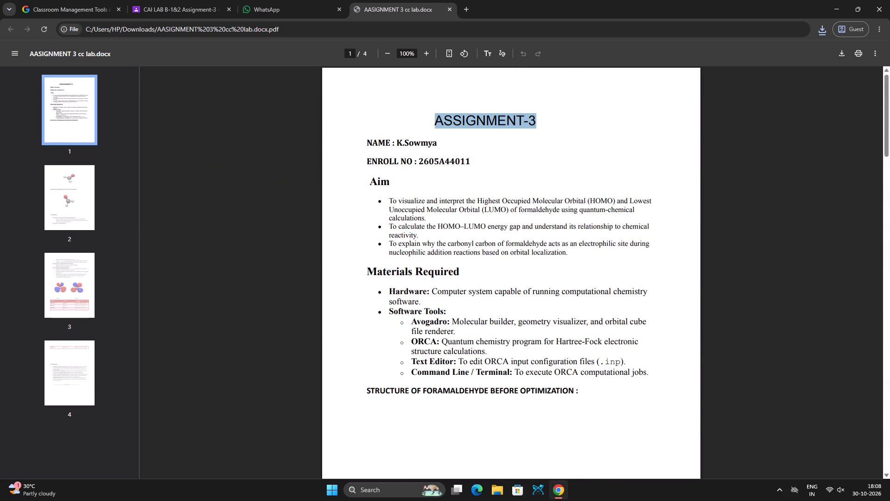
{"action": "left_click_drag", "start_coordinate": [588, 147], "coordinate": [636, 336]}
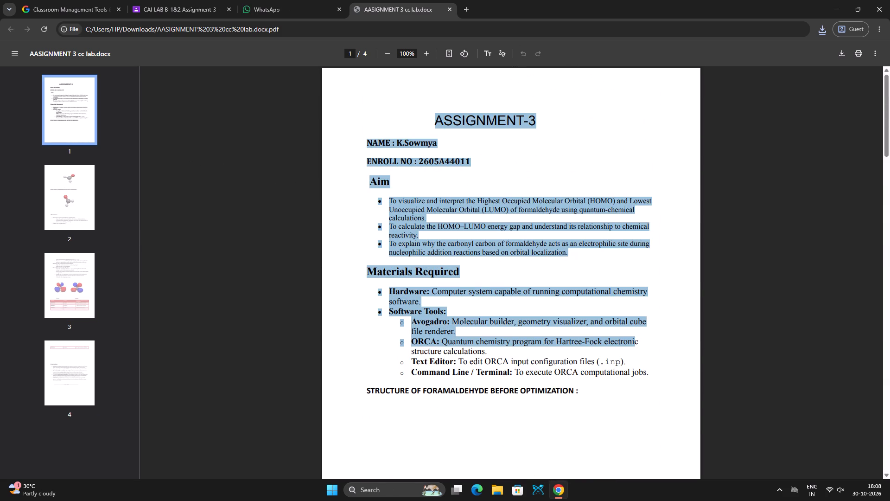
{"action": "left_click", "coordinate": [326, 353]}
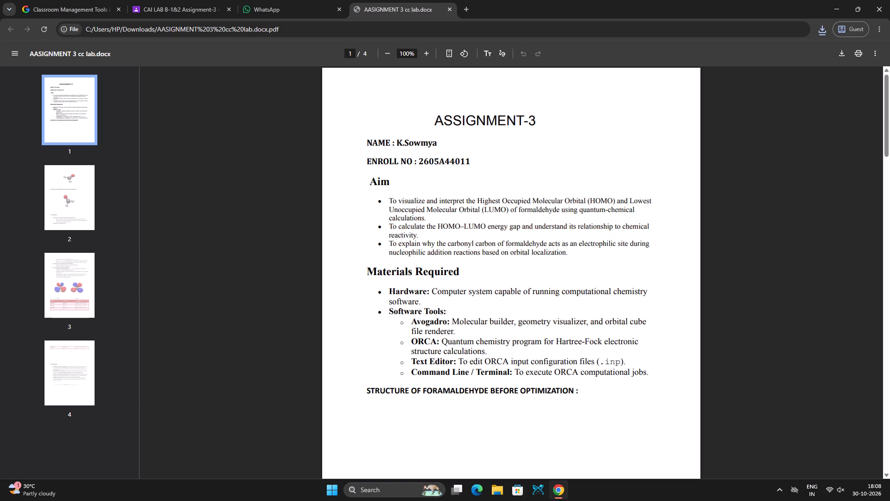
Look through all pages of the PDF again, including the structures, HOMO and LUMO images, energy gap table and final page.
{"action": "scroll", "coordinate": [451, 162], "scroll_direction": "down", "scroll_amount": 6}
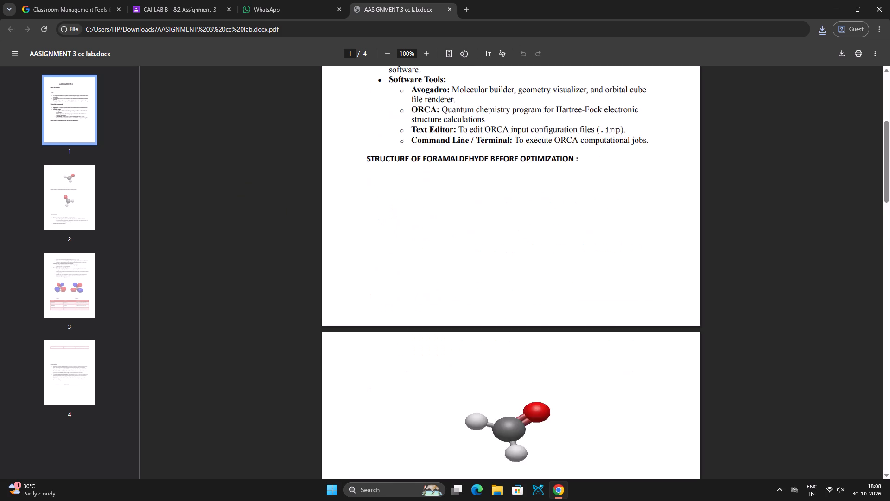
{"action": "scroll", "coordinate": [451, 162], "scroll_direction": "down", "scroll_amount": 19}
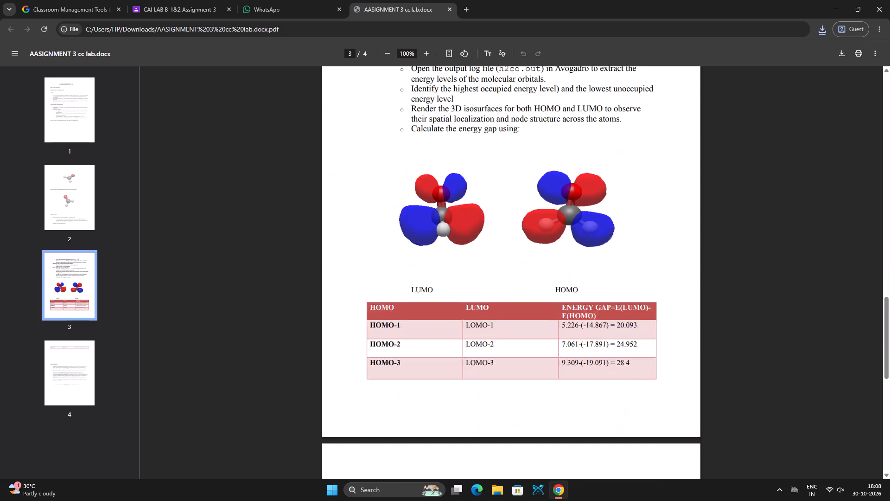
{"action": "scroll", "coordinate": [447, 139], "scroll_direction": "down", "scroll_amount": 17}
{"action": "scroll", "coordinate": [447, 139], "scroll_direction": "up", "scroll_amount": 8}
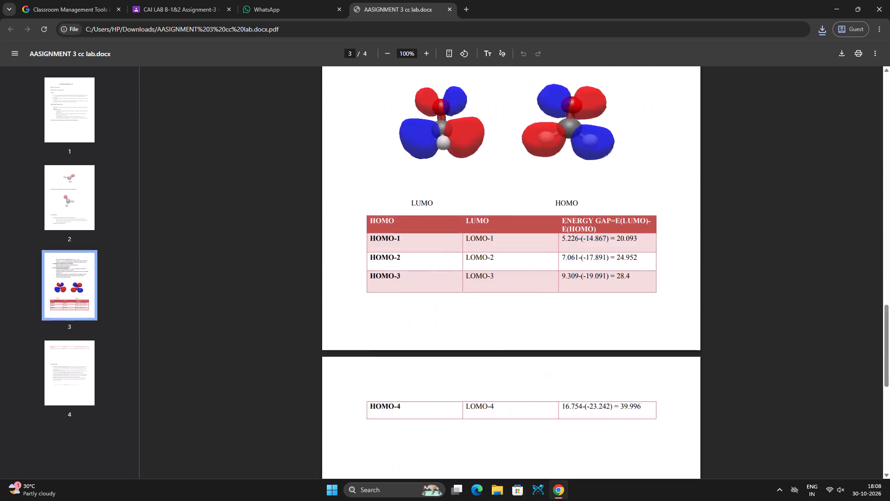
{"action": "scroll", "coordinate": [447, 139], "scroll_direction": "up", "scroll_amount": 20}
{"action": "scroll", "coordinate": [447, 139], "scroll_direction": "up", "scroll_amount": 8}
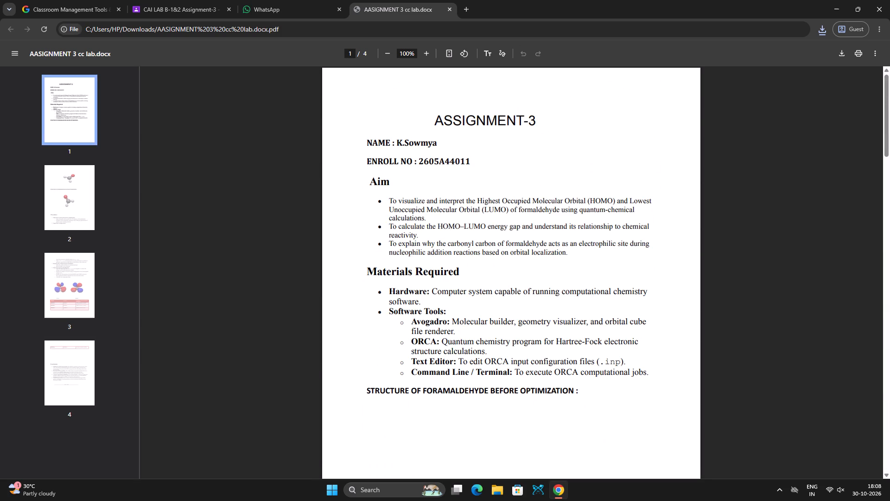
Copy the first page's text from the ASSIGNMENT-3 title through the Command Line / Terminal item under Materials Required.
{"action": "left_click_drag", "start_coordinate": [432, 121], "coordinate": [577, 154]}
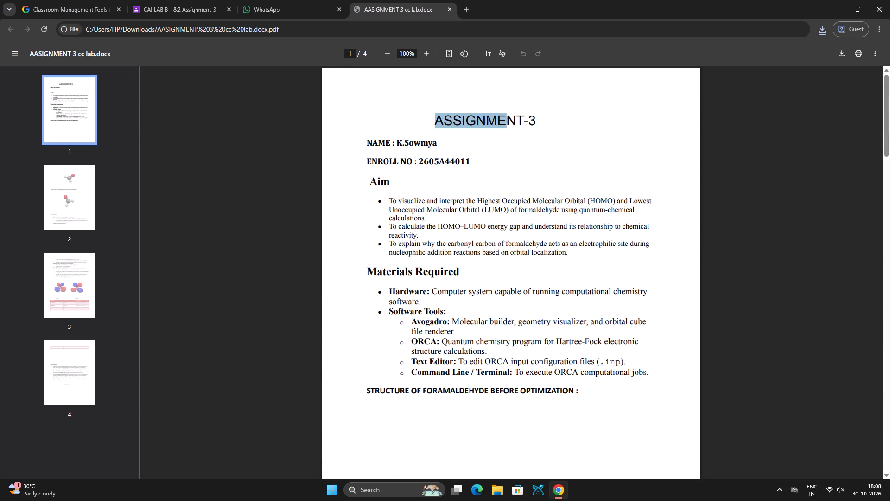
{"action": "left_click_drag", "start_coordinate": [577, 154], "coordinate": [627, 425]}
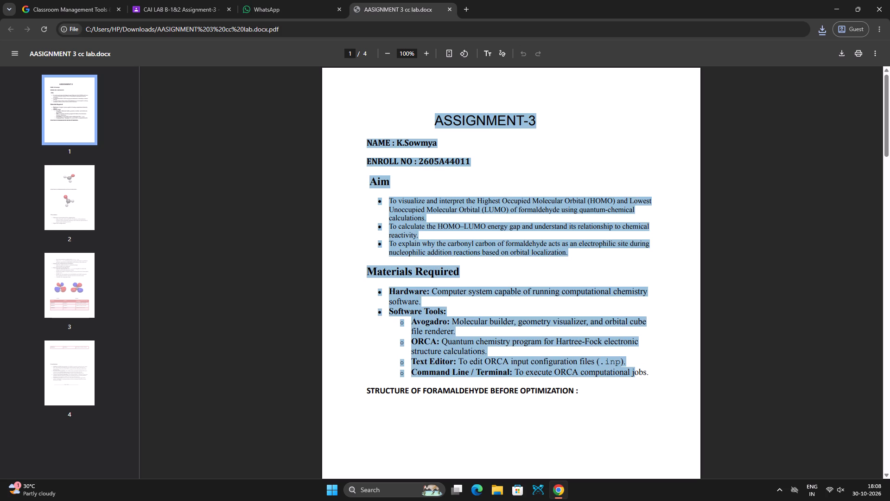
{"action": "left_click_drag", "start_coordinate": [627, 425], "coordinate": [649, 371]}
{"action": "left_click_drag", "start_coordinate": [649, 371], "coordinate": [650, 371]}
{"action": "right_click", "coordinate": [597, 365]}
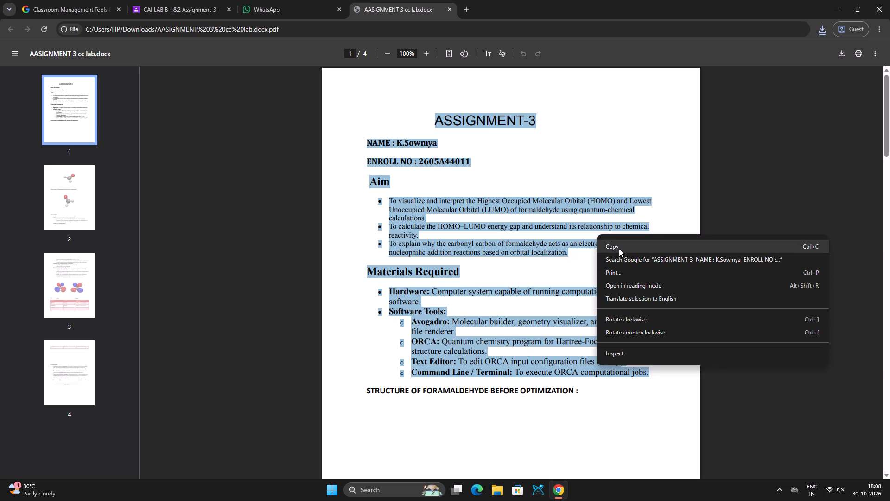
{"action": "left_click", "coordinate": [619, 249]}
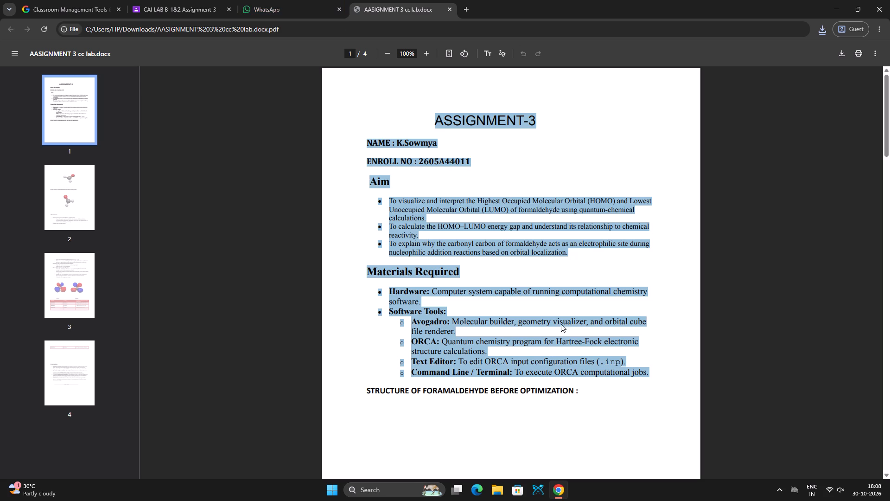
Open Microsoft Office Word 2007 and paste the copied assignment text into the blank document.
{"action": "left_click", "coordinate": [325, 488]}
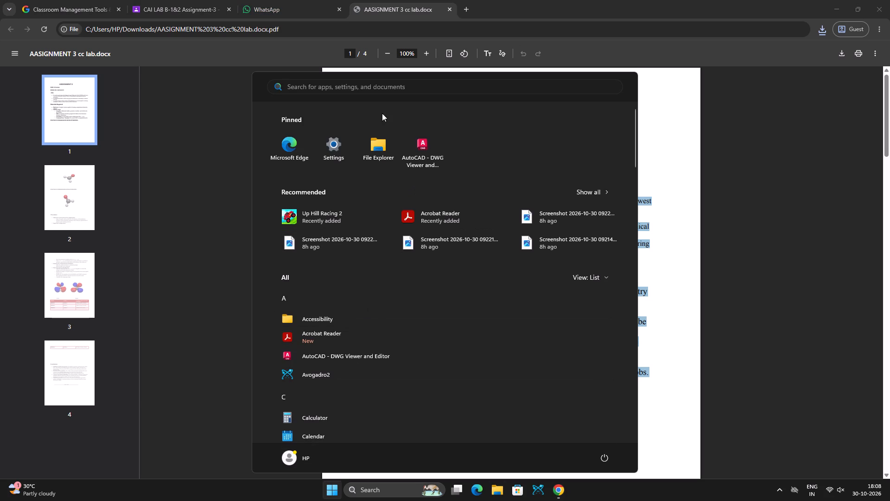
{"action": "left_click", "coordinate": [381, 87]}
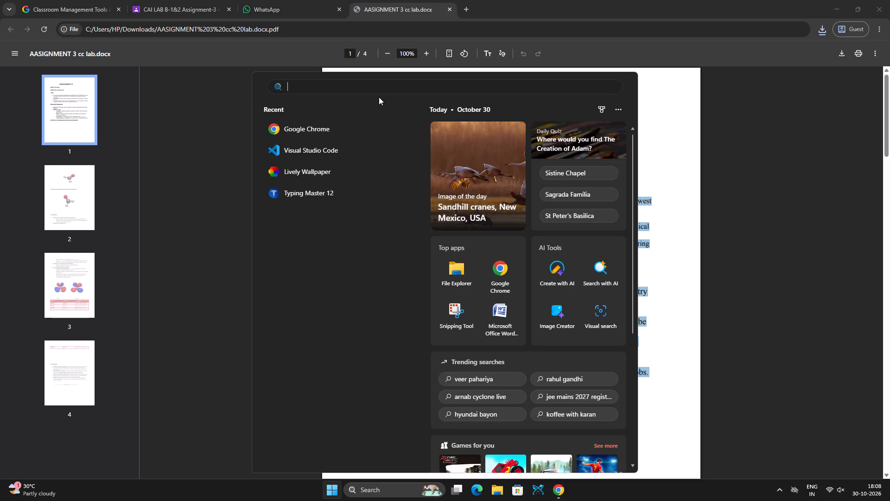
{"action": "type", "text": "mi"}
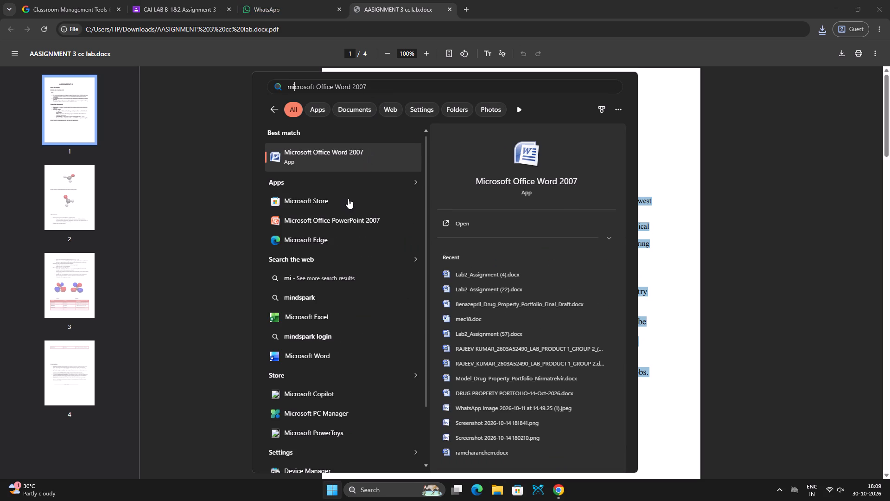
{"action": "left_click", "coordinate": [352, 157]}
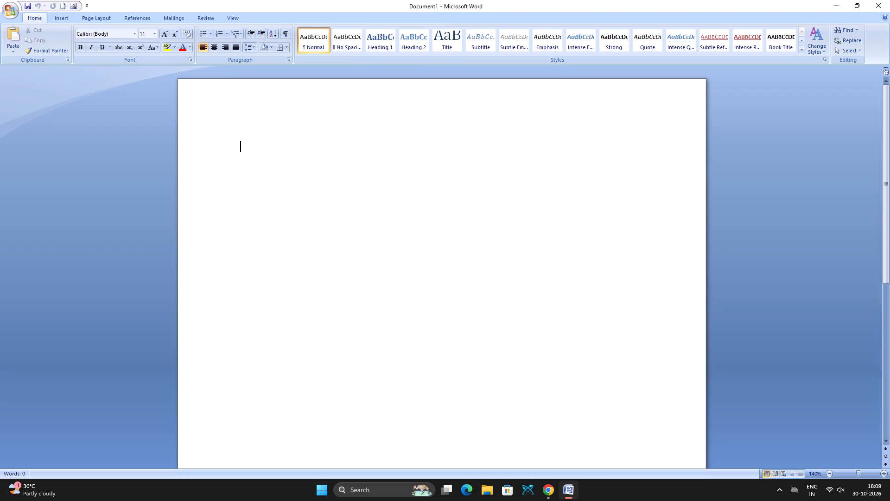
{"action": "key", "text": "ctrl+v"}
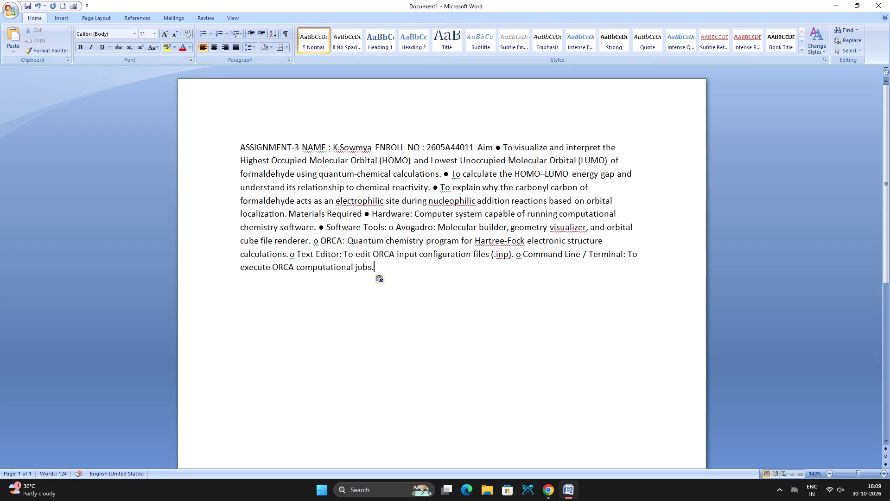
Put the ASSIGNMENT-3 title on its own line and format it bold, centered and size 20.
{"action": "left_click", "coordinate": [300, 143]}
{"action": "key", "text": "Return"}
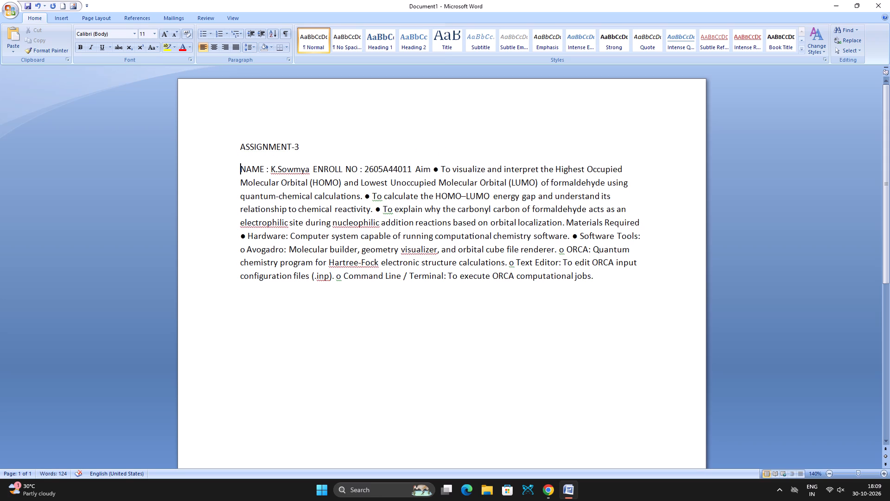
{"action": "left_click_drag", "start_coordinate": [237, 147], "coordinate": [295, 143]}
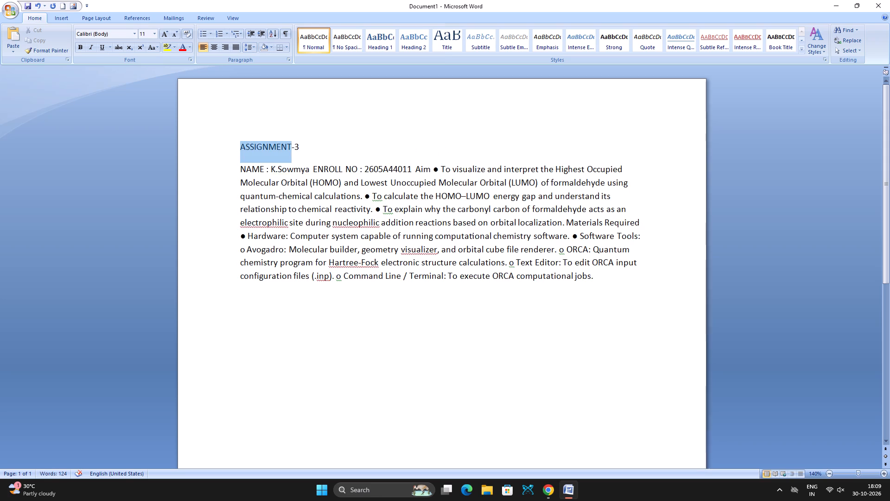
{"action": "left_click_drag", "start_coordinate": [295, 143], "coordinate": [304, 141]}
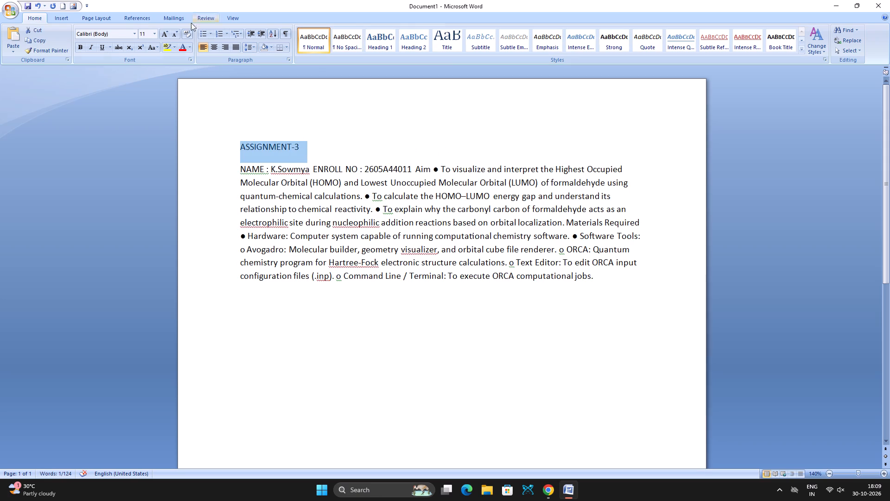
{"action": "left_click", "coordinate": [78, 49]}
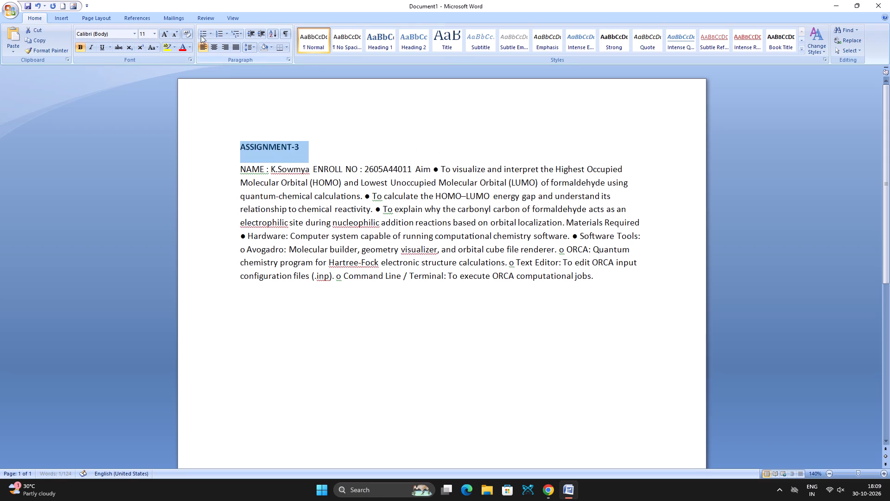
{"action": "left_click", "coordinate": [212, 50]}
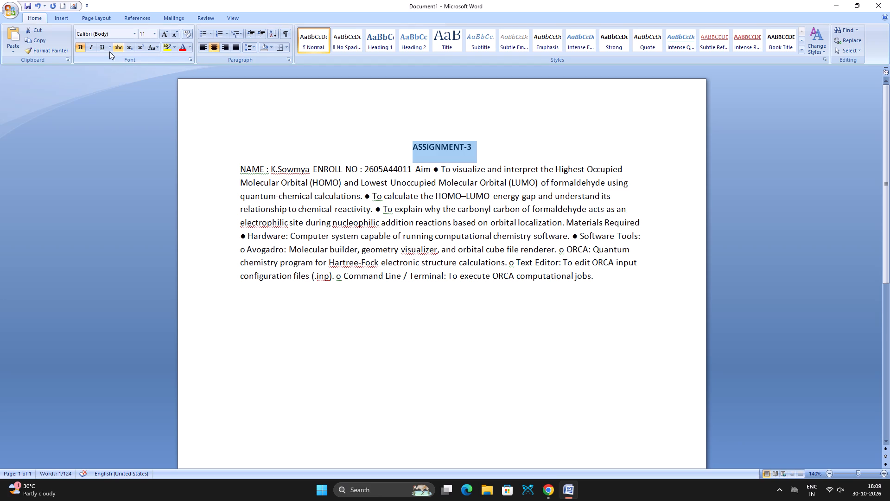
{"action": "left_click", "coordinate": [154, 32]}
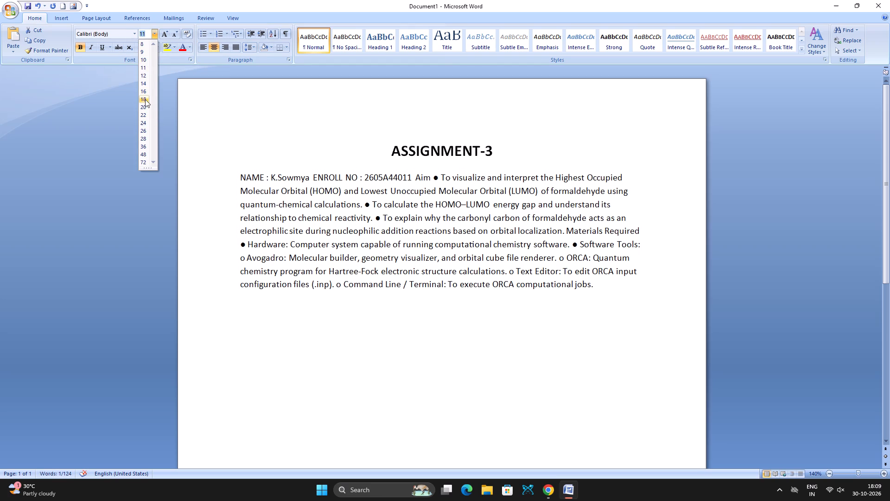
{"action": "left_click", "coordinate": [145, 108]}
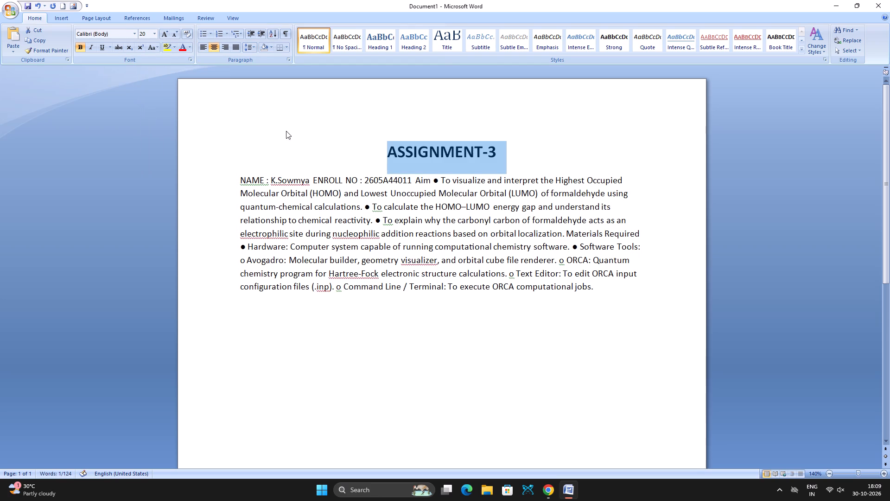
Split the text below the title so the name, the enrollment number and the Aim text each start a separate paragraph.
{"action": "left_click", "coordinate": [310, 181]}
{"action": "key", "text": "Return"}
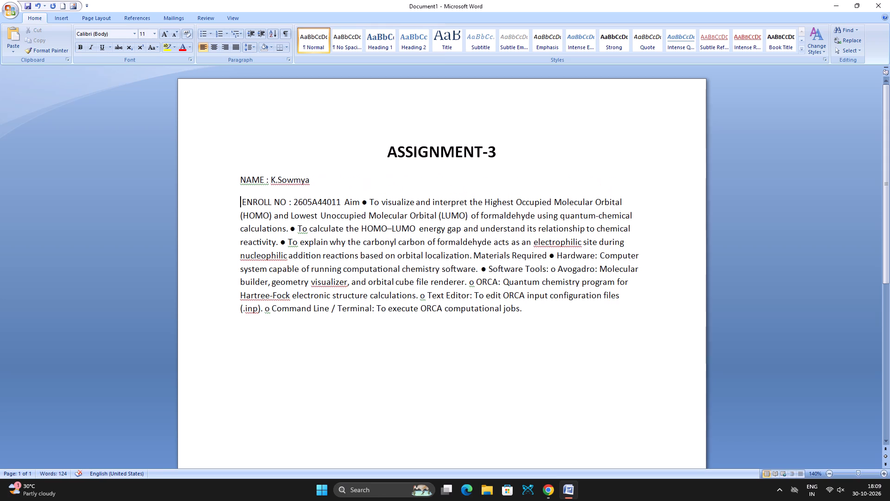
{"action": "left_click", "coordinate": [343, 202]}
{"action": "key", "text": "Return"}
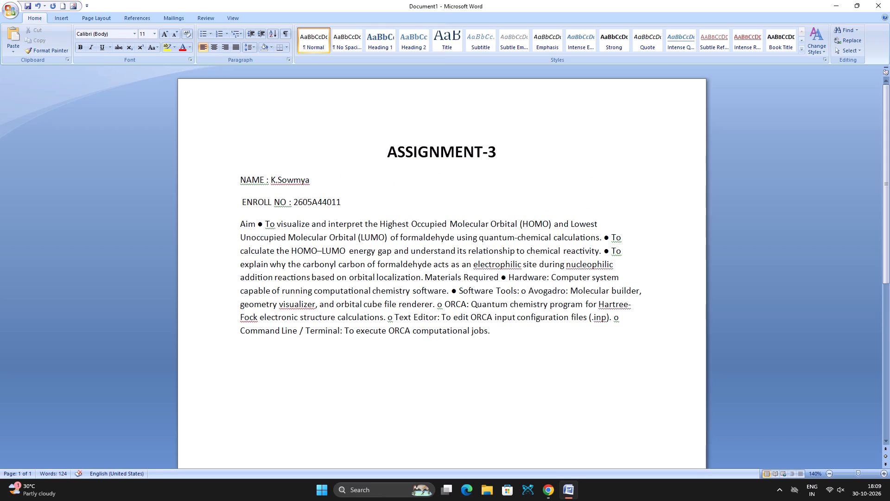
{"action": "left_click", "coordinate": [256, 222]}
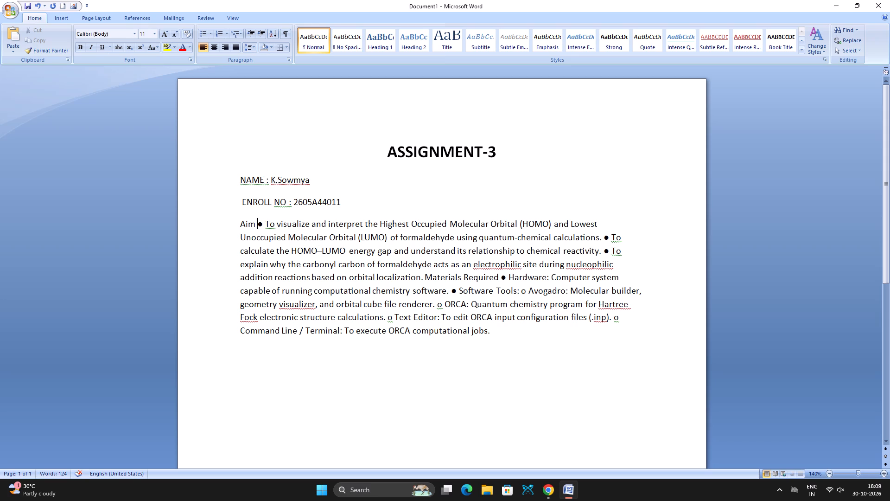
Switch back to the assignment PDF in Chrome and examine its first-page layout and the formaldehyde structures before and after optimization.
{"action": "left_click", "coordinate": [554, 496]}
{"action": "scroll", "coordinate": [540, 323], "scroll_direction": "down", "scroll_amount": 4}
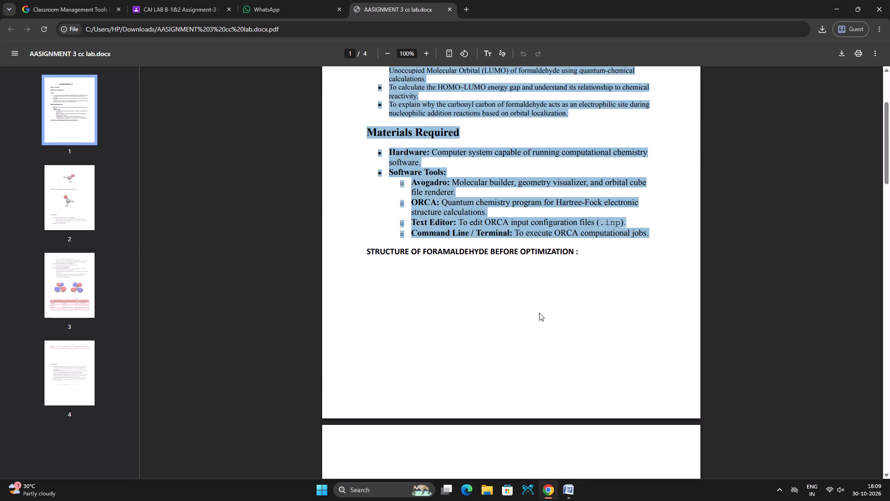
{"action": "scroll", "coordinate": [539, 313], "scroll_direction": "down", "scroll_amount": 9}
{"action": "scroll", "coordinate": [528, 320], "scroll_direction": "up", "scroll_amount": 1}
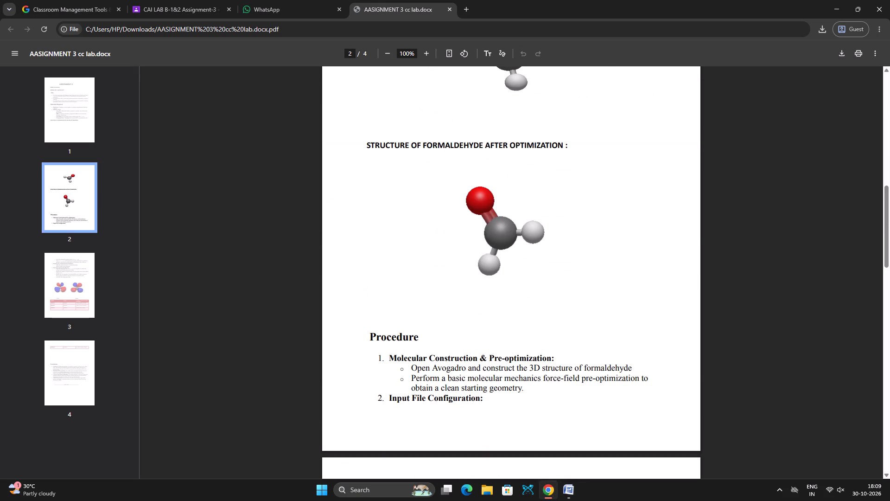
{"action": "scroll", "coordinate": [513, 271], "scroll_direction": "up", "scroll_amount": 2}
{"action": "scroll", "coordinate": [513, 271], "scroll_direction": "down", "scroll_amount": 1}
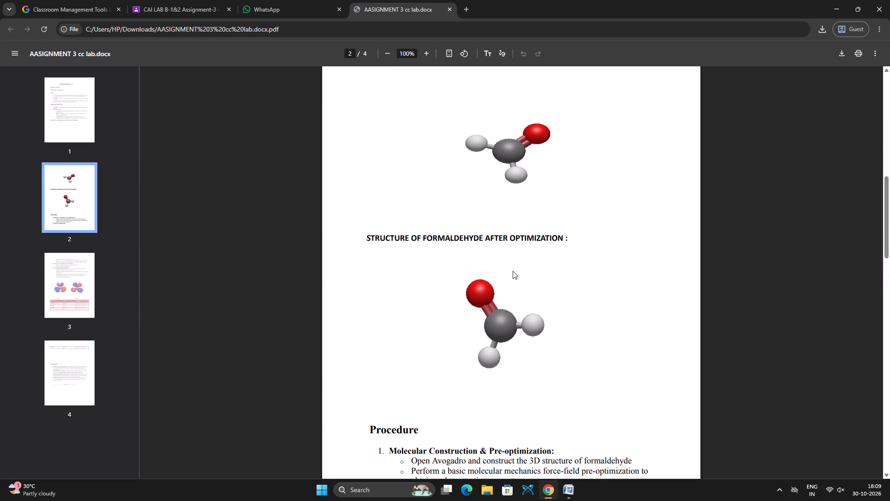
{"action": "scroll", "coordinate": [513, 271], "scroll_direction": "up", "scroll_amount": 8}
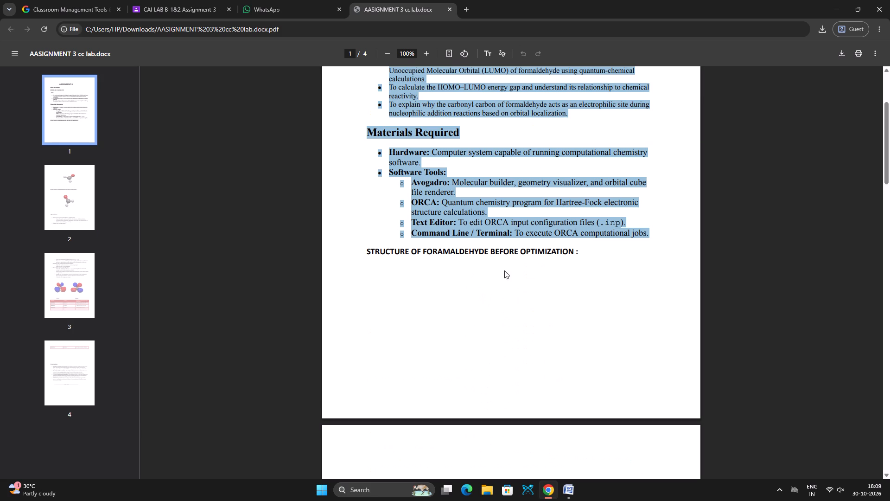
{"action": "scroll", "coordinate": [578, 257], "scroll_direction": "down", "scroll_amount": 3}
{"action": "scroll", "coordinate": [492, 370], "scroll_direction": "down", "scroll_amount": 5}
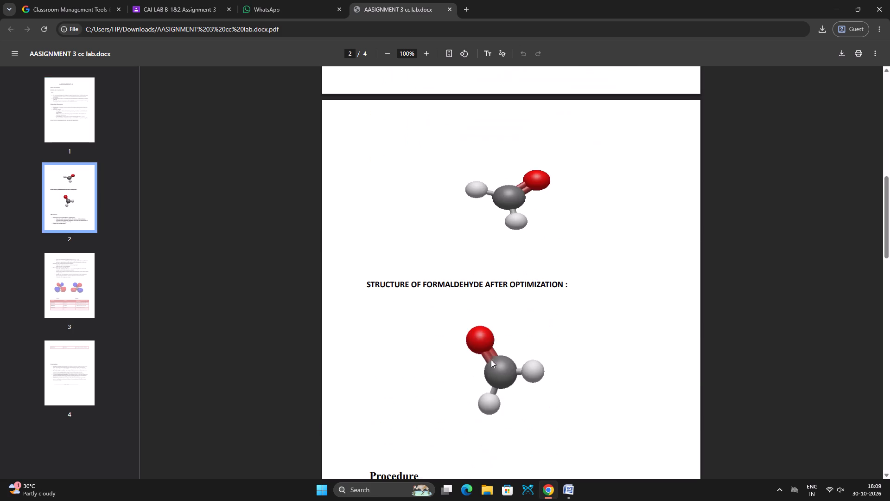
Examine the remaining pages of the assignment PDF, covering the HOMO and LUMO images, the energy gap table, the Conclusion and the formaldehyde structures.
{"action": "scroll", "coordinate": [578, 425], "scroll_direction": "down", "scroll_amount": 13}
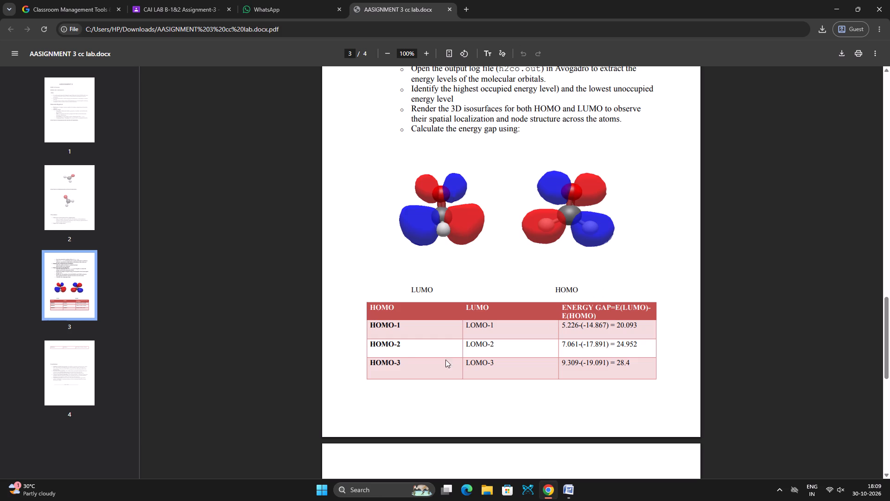
{"action": "scroll", "coordinate": [477, 363], "scroll_direction": "down", "scroll_amount": 5}
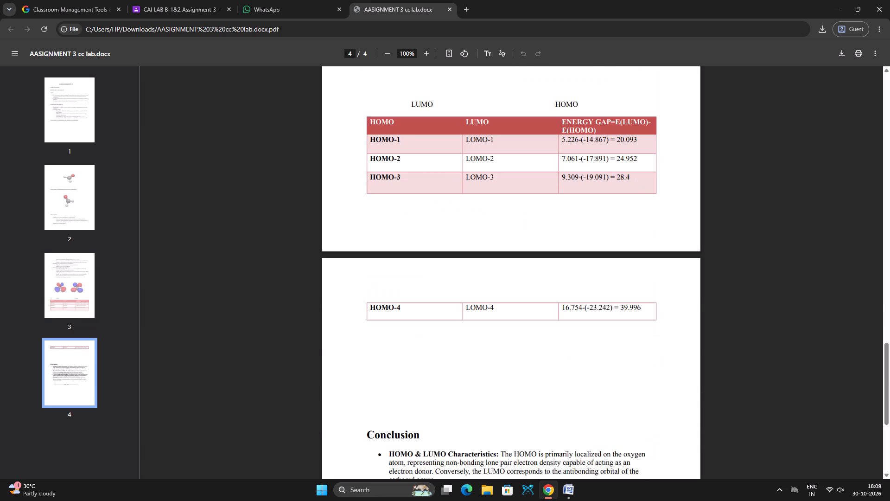
{"action": "scroll", "coordinate": [477, 363], "scroll_direction": "up", "scroll_amount": 8}
{"action": "scroll", "coordinate": [477, 363], "scroll_direction": "up", "scroll_amount": 13}
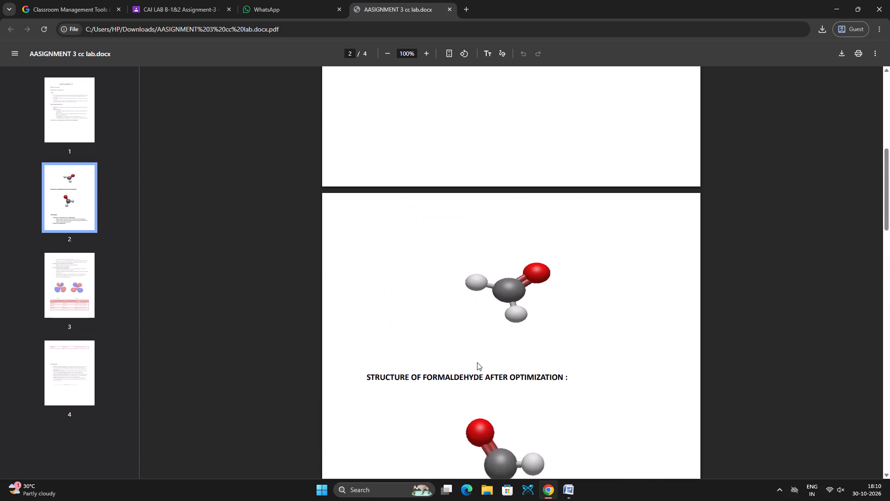
{"action": "scroll", "coordinate": [478, 361], "scroll_direction": "down", "scroll_amount": 5}
{"action": "scroll", "coordinate": [477, 359], "scroll_direction": "up", "scroll_amount": 6}
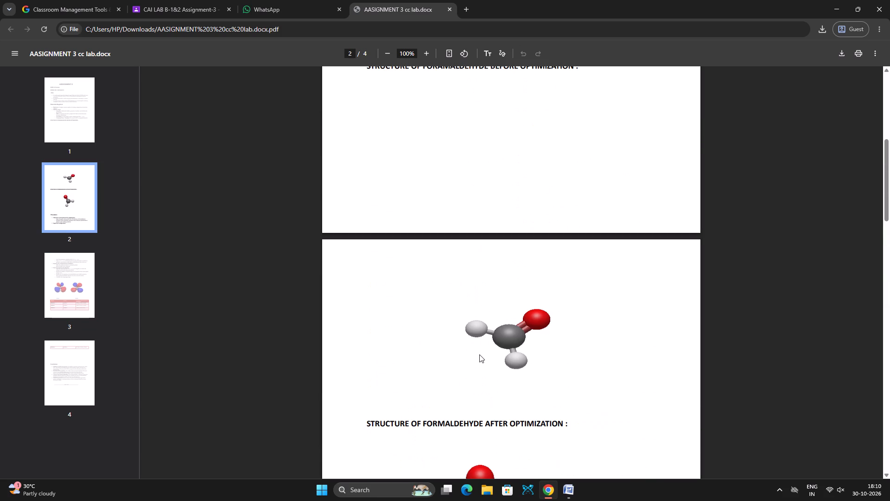
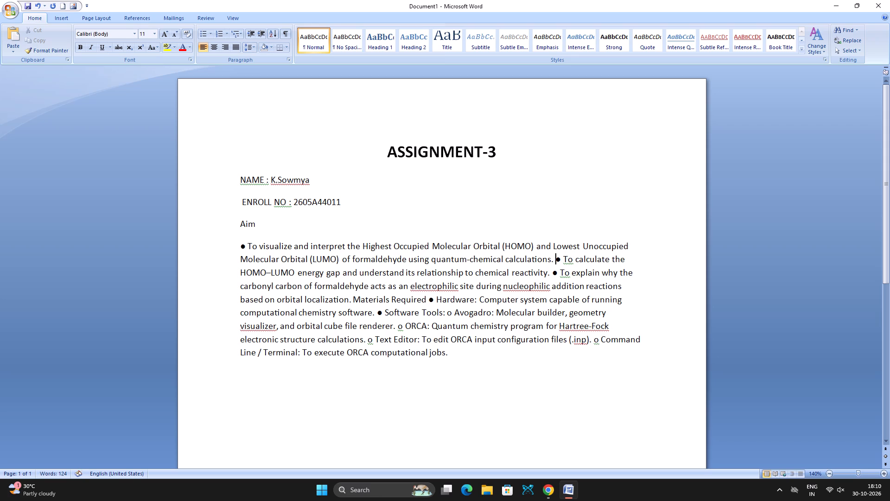
Split the pasted text so the second and third Aim bullets and the Hardware and Software Tools bullets each start a new paragraph.
{"action": "key", "text": "Return"}
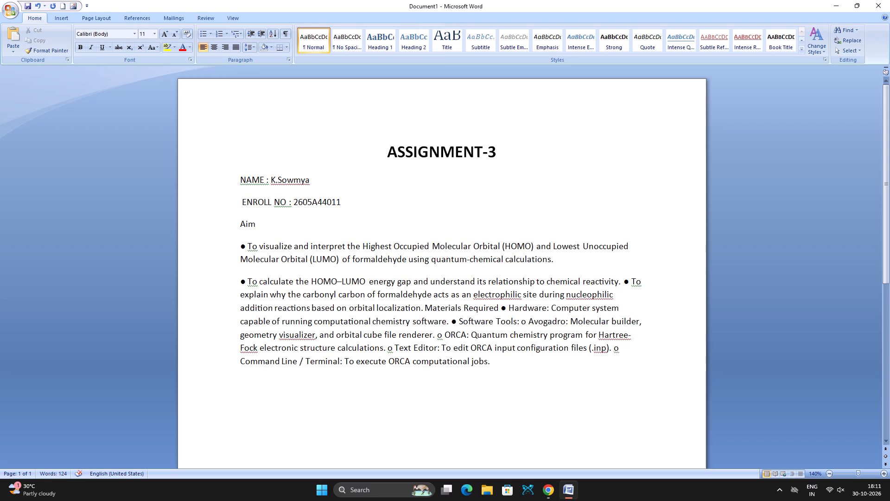
{"action": "left_click", "coordinate": [621, 282]}
{"action": "key", "text": "Return"}
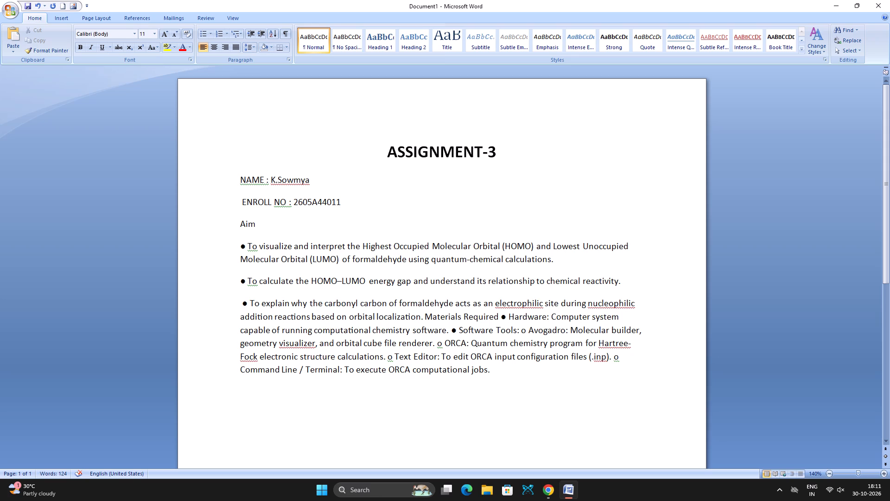
{"action": "left_click", "coordinate": [499, 316]}
{"action": "key", "text": "Return"}
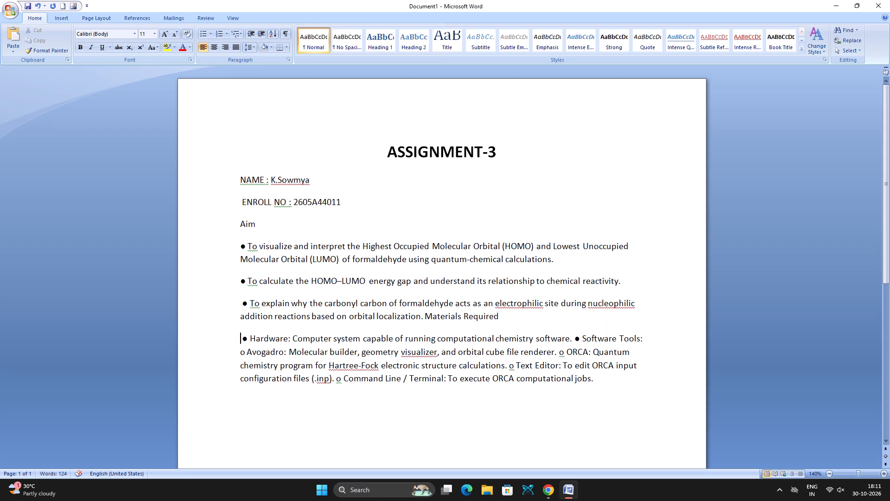
{"action": "left_click", "coordinate": [572, 336]}
{"action": "key", "text": "Return"}
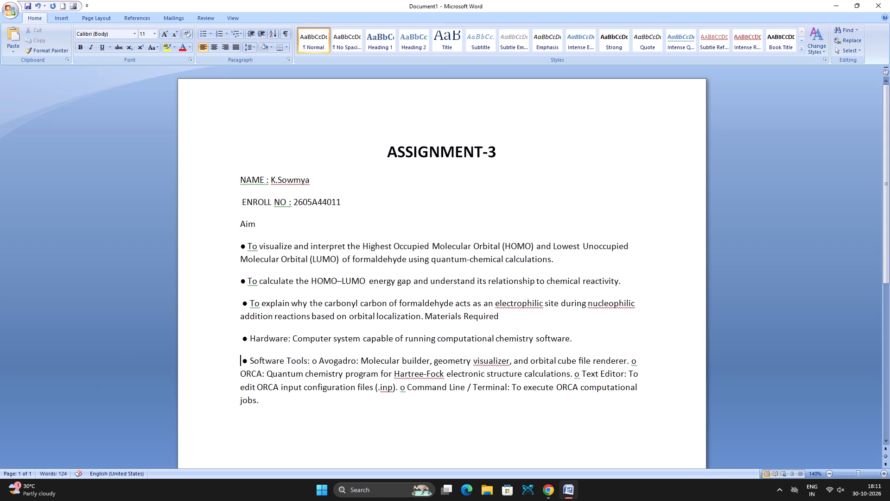
Insert an extra space between the bullet and Software Tools, and try to indent the line starting with ORCA using spaces.
{"action": "left_click", "coordinate": [249, 357]}
{"action": "key", "text": "space"}
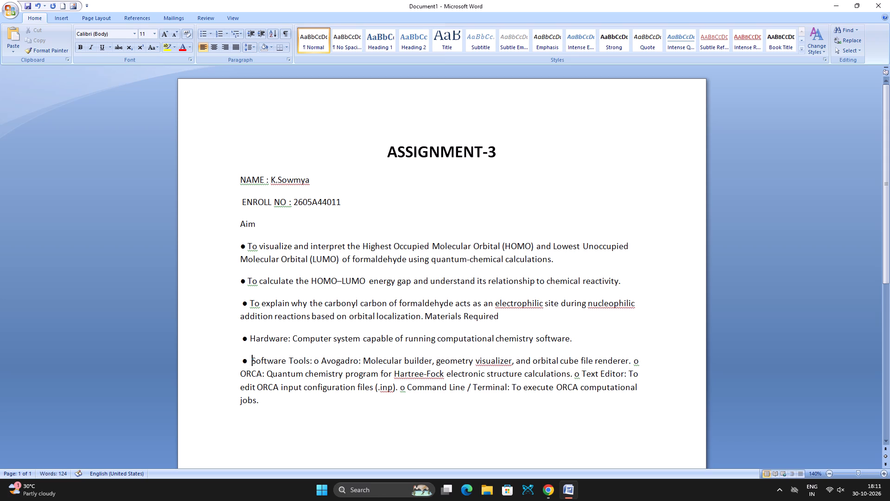
{"action": "left_click", "coordinate": [238, 372]}
{"action": "key", "text": "space"}
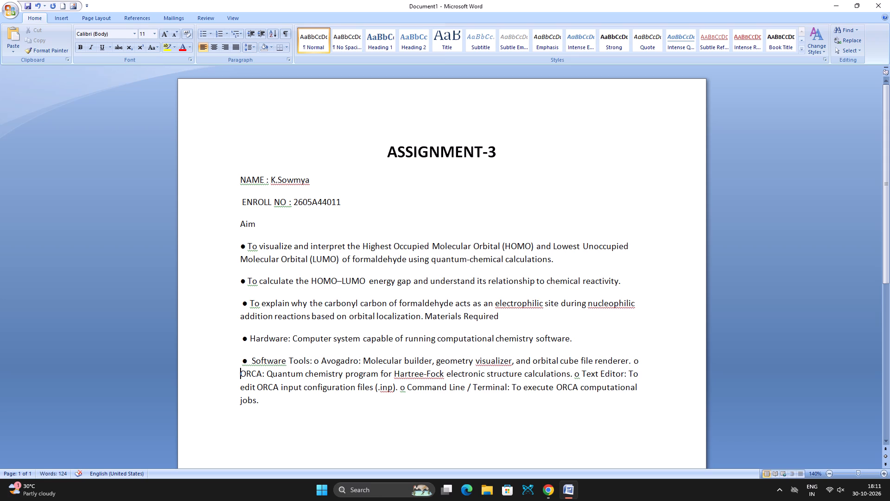
{"action": "key", "text": "space"}
{"action": "left_click", "coordinate": [235, 373]}
{"action": "left_click", "coordinate": [221, 376]}
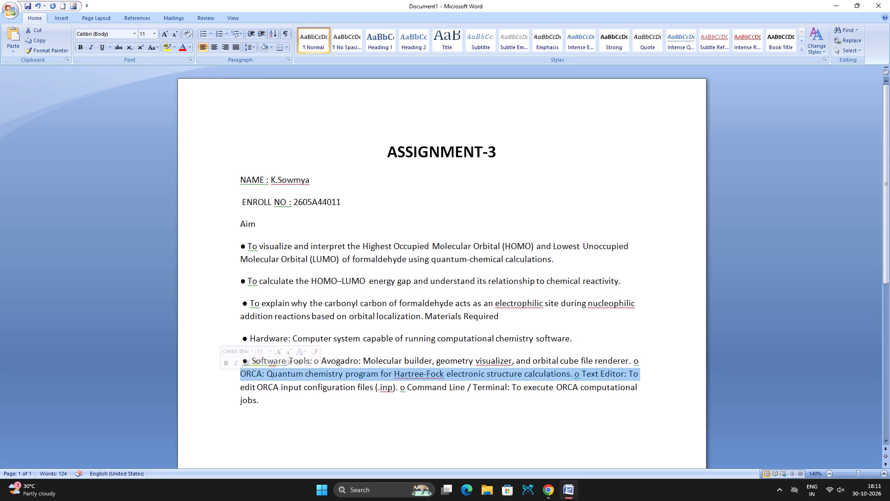
{"action": "left_click", "coordinate": [241, 374]}
{"action": "key", "text": "space"}
{"action": "key", "text": "space"}
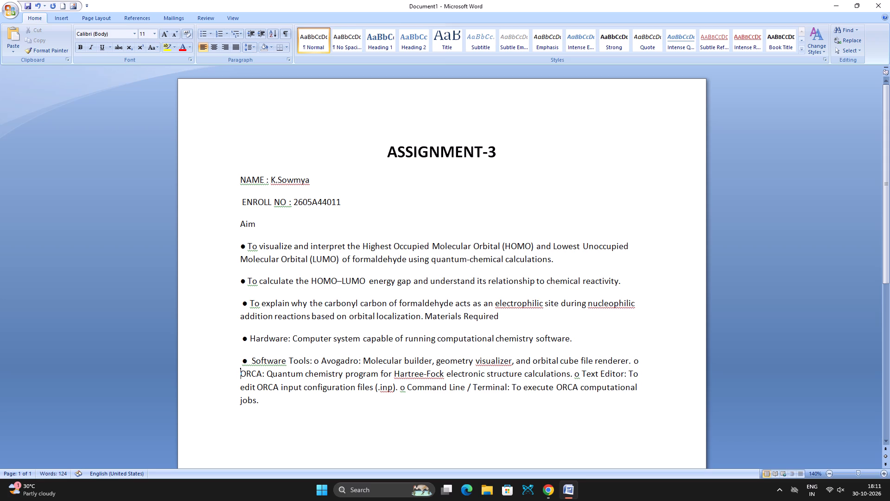
{"action": "key", "text": "space"}
{"action": "key", "text": "space"}
{"action": "key", "text": "space"}
{"action": "key", "text": "space"}
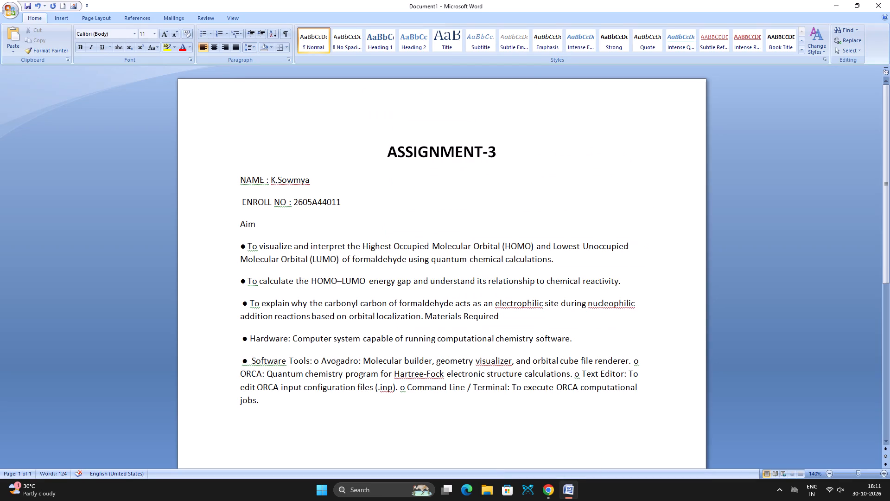
Move the Materials Required heading onto its own line below the third Aim bullet.
{"action": "left_click", "coordinate": [425, 314]}
{"action": "key", "text": "Return"}
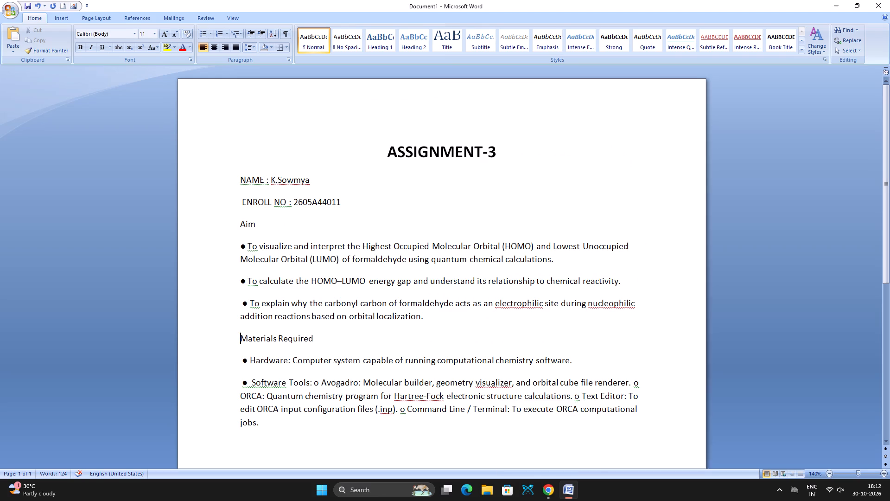
Select the "NAME :" label below the assignment title.
{"action": "left_click_drag", "start_coordinate": [240, 180], "coordinate": [267, 181]}
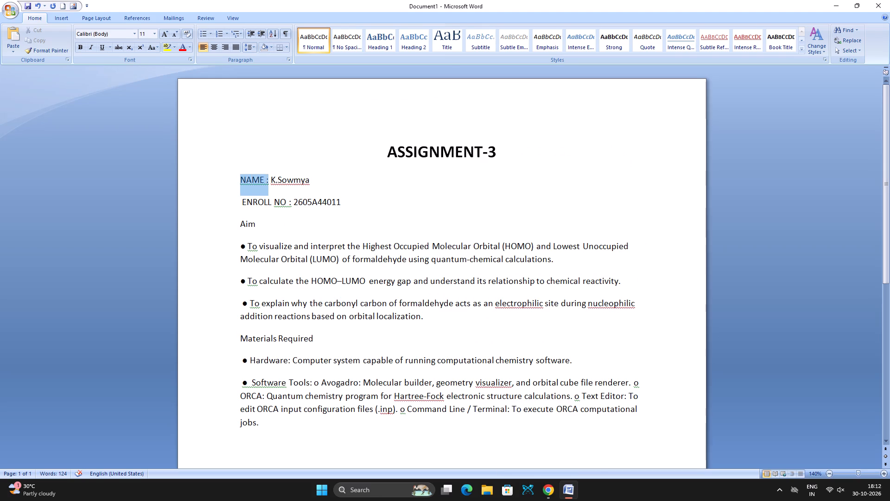
{"action": "left_click_drag", "start_coordinate": [267, 181], "coordinate": [268, 181]}
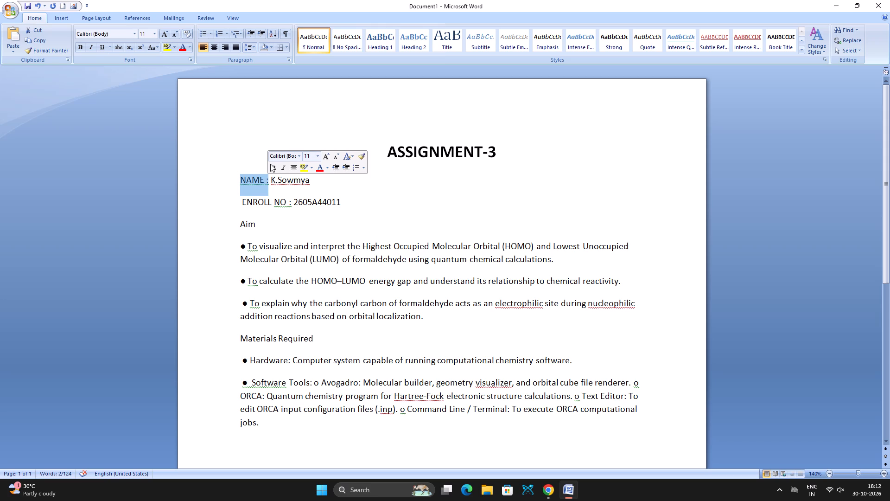
Switch to the assignment PDF in Chrome and examine the formaldehyde structures, the HOMO and LUMO images and the energy gap table.
{"action": "left_click", "coordinate": [553, 499]}
{"action": "scroll", "coordinate": [482, 312], "scroll_direction": "down", "scroll_amount": 9}
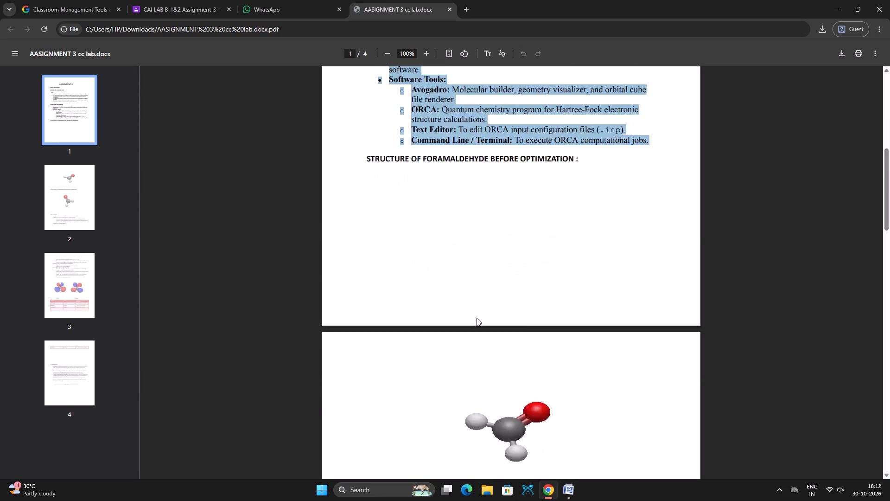
{"action": "scroll", "coordinate": [477, 318], "scroll_direction": "down", "scroll_amount": 16}
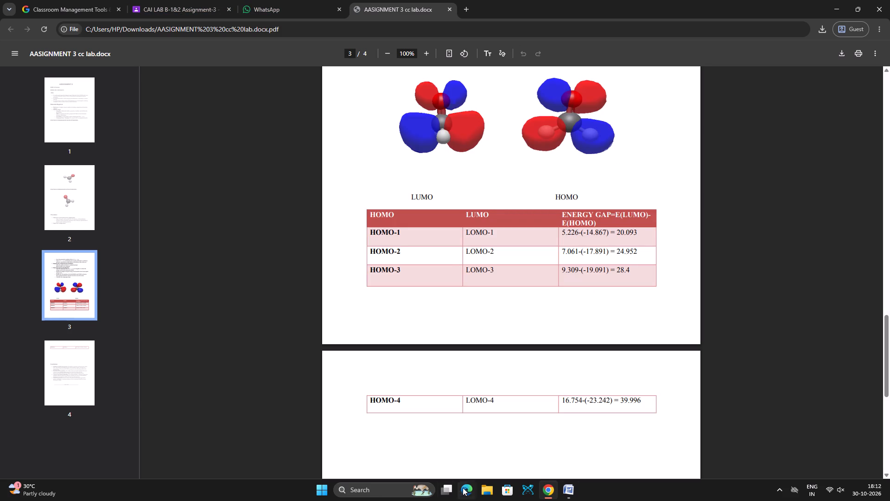
{"action": "scroll", "coordinate": [461, 357], "scroll_direction": "up", "scroll_amount": 18}
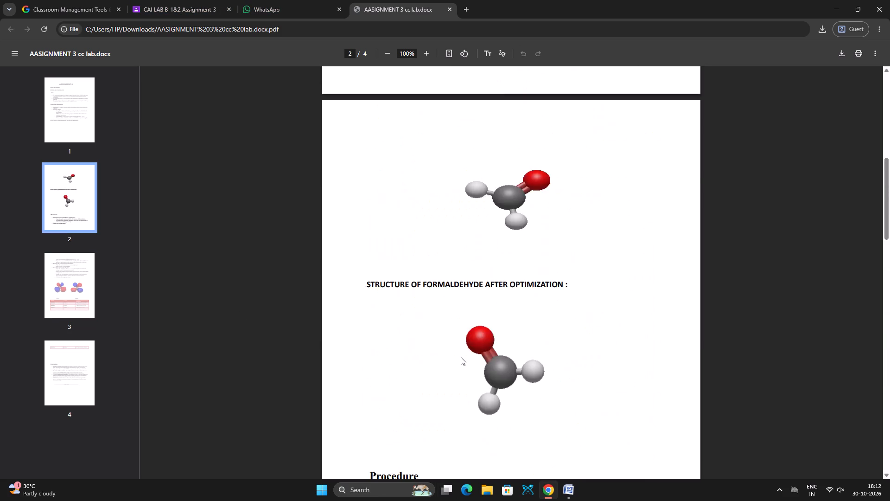
Turn on text annotation for the assignment PDF and place a text box over the student's name on the first page.
{"action": "scroll", "coordinate": [461, 357], "scroll_direction": "up", "scroll_amount": 7}
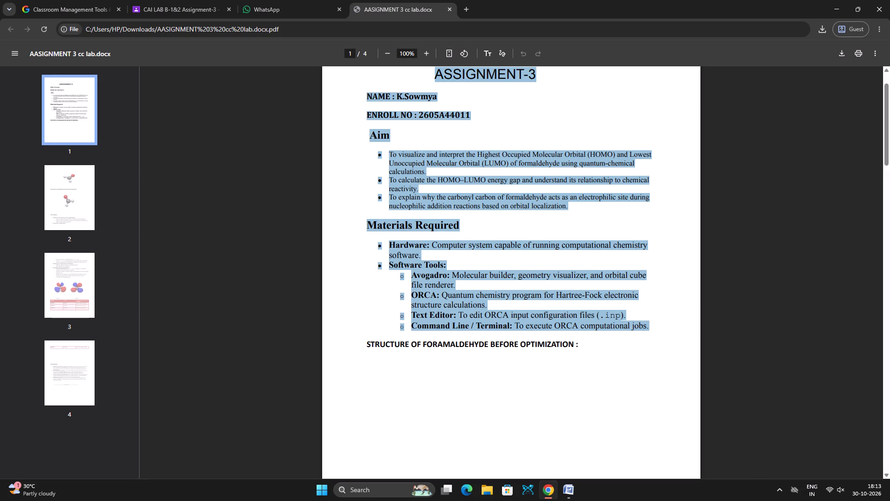
{"action": "left_click", "coordinate": [493, 57]}
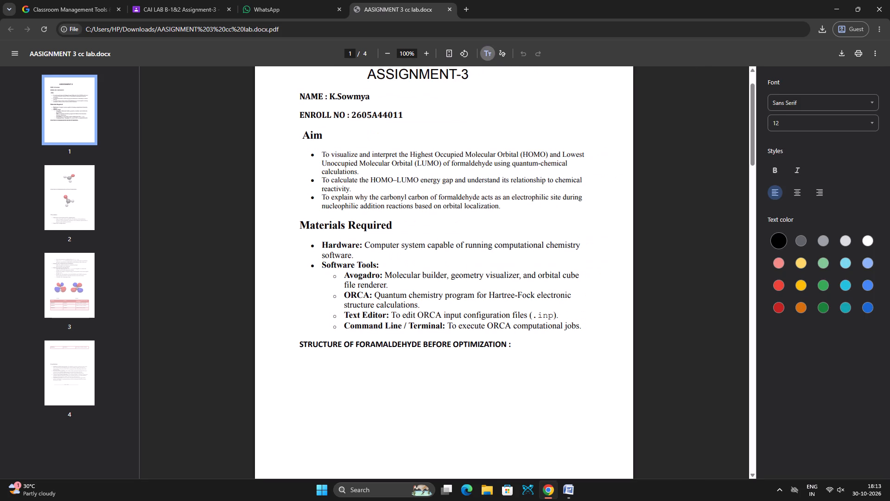
{"action": "left_click", "coordinate": [371, 100]}
{"action": "left_click_drag", "start_coordinate": [326, 92], "coordinate": [344, 93]}
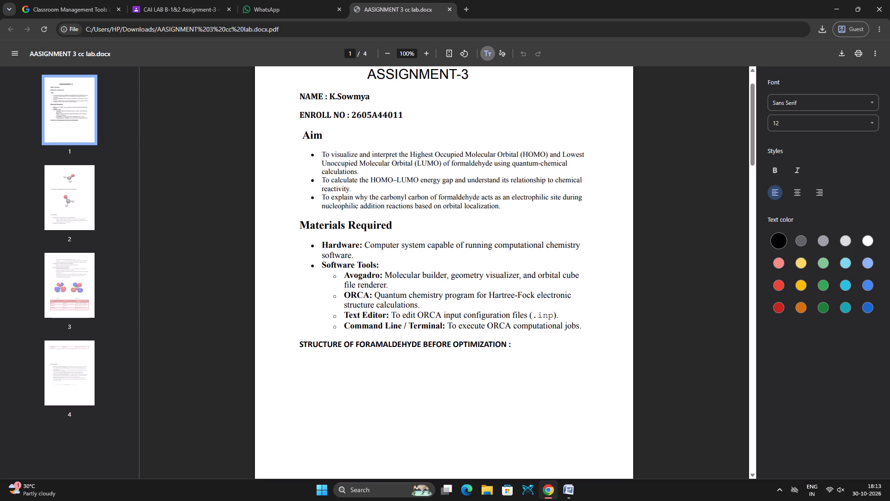
{"action": "left_click_drag", "start_coordinate": [344, 93], "coordinate": [352, 94]}
{"action": "left_click", "coordinate": [350, 95]}
{"action": "left_click", "coordinate": [332, 94]}
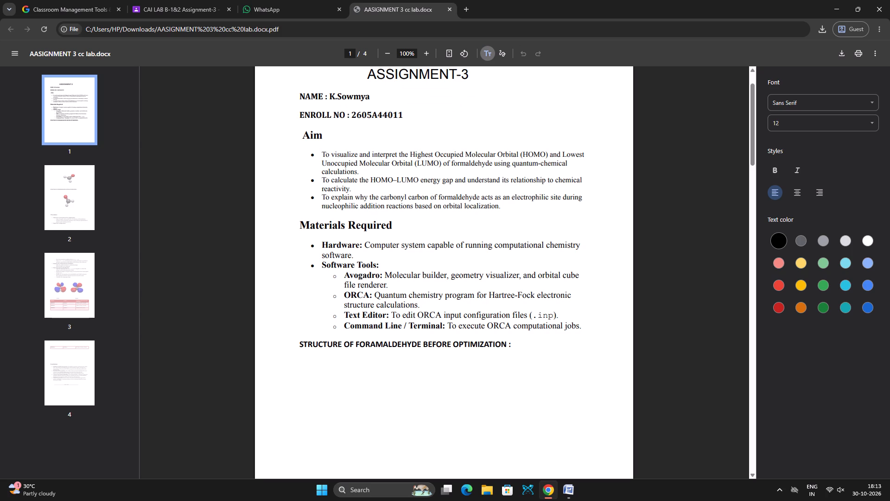
{"action": "left_click", "coordinate": [332, 94]}
{"action": "left_click", "coordinate": [372, 96]}
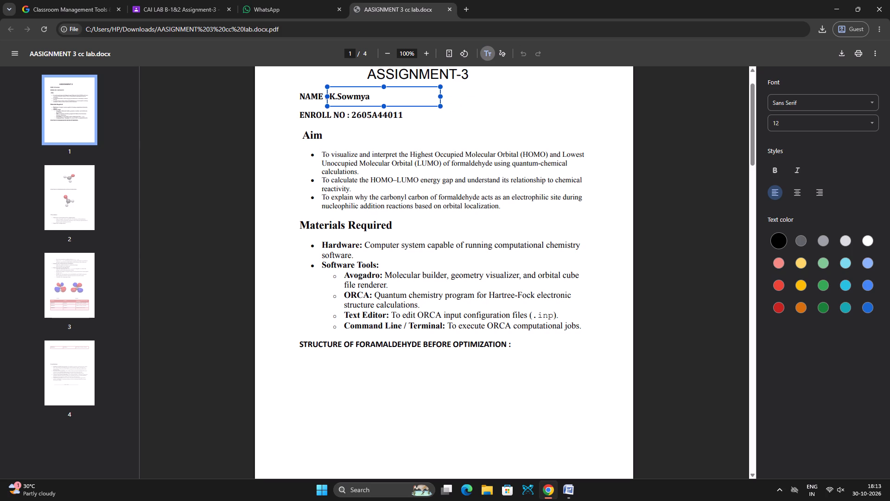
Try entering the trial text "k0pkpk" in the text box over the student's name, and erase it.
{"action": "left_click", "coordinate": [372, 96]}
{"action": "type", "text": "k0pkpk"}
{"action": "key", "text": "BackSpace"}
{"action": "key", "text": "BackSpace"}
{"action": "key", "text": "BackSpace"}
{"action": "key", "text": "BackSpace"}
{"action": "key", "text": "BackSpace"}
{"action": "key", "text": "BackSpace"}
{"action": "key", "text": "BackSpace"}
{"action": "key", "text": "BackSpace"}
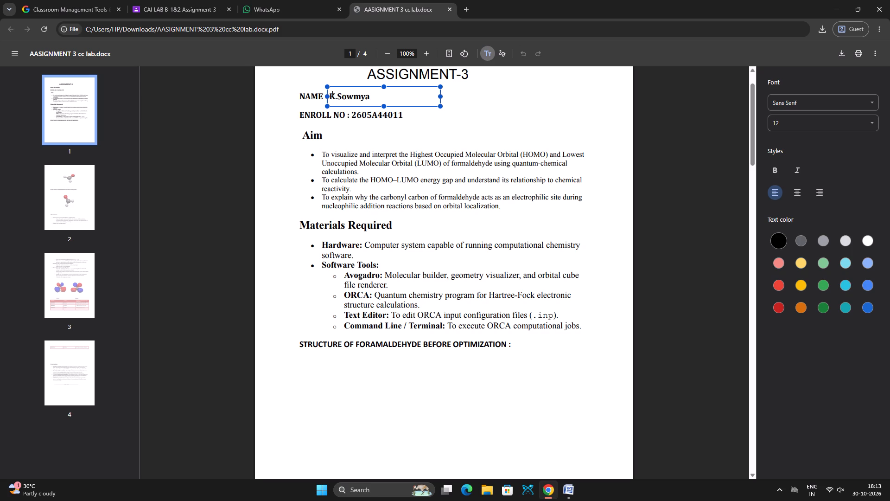
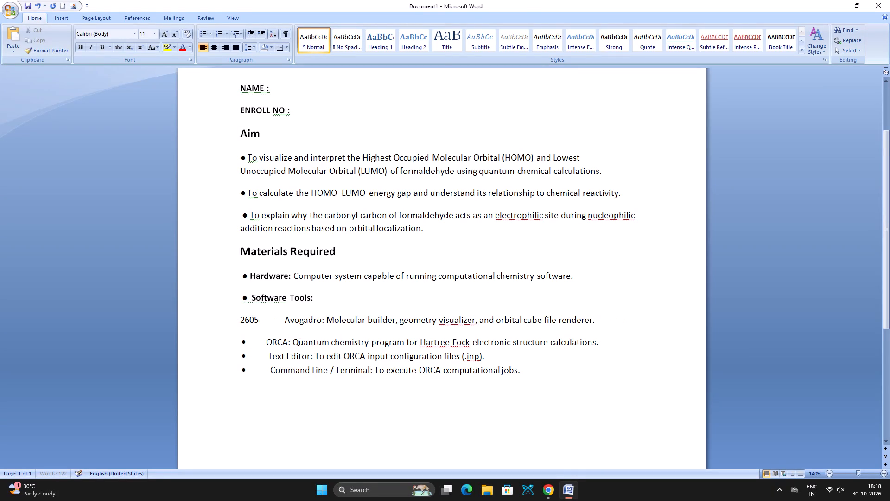
Replace the stray 2605 before the Avogadro line with a solid round bullet matching the ORCA line below it.
{"action": "key", "text": "BackSpace"}
{"action": "key", "text": "BackSpace"}
{"action": "key", "text": "BackSpace"}
{"action": "key", "text": "BackSpace"}
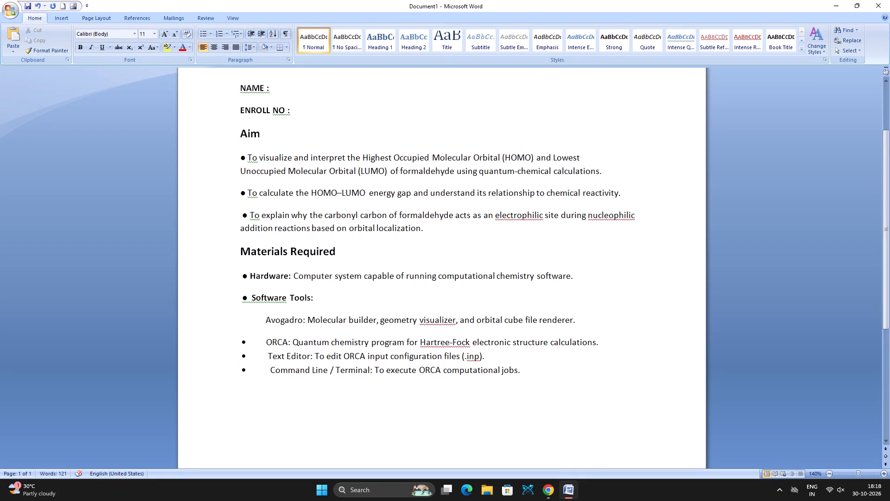
{"action": "left_click", "coordinate": [206, 34]}
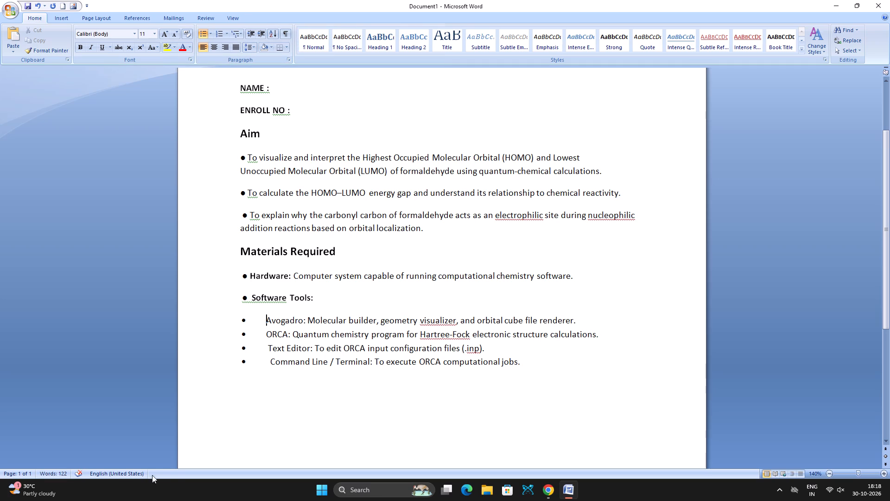
Open the bullet style choices for the list of software tools from Avogadro to Command Line / Terminal.
{"action": "left_click", "coordinate": [209, 33]}
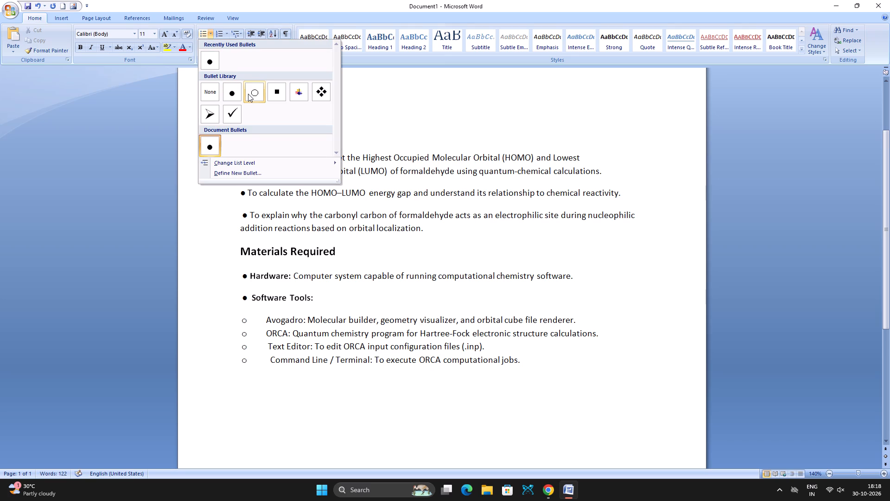
Apply hollow circle bullets to the four lines from Avogadro to Command Line / Terminal under Software Tools.
{"action": "left_click", "coordinate": [248, 94]}
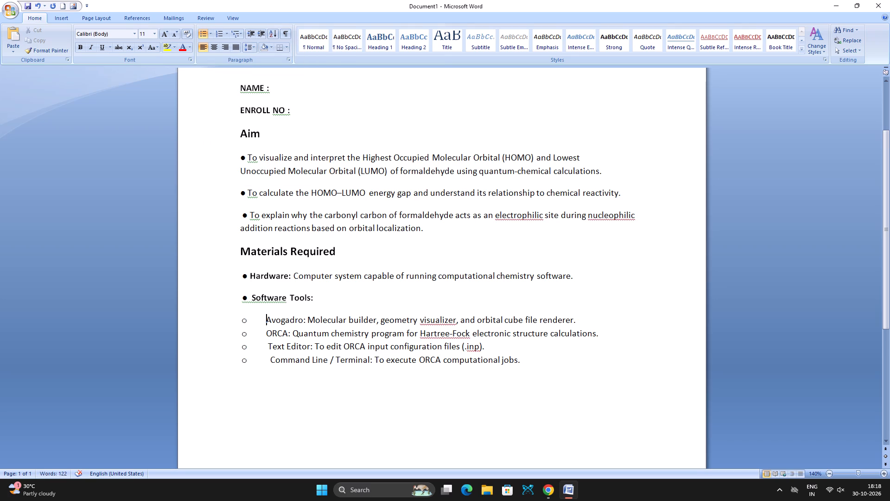
Make the labels "Avogadro:" and "ORCA:" bold in the Software Tools list.
{"action": "left_click_drag", "start_coordinate": [263, 330], "coordinate": [267, 326]}
{"action": "left_click", "coordinate": [264, 323]}
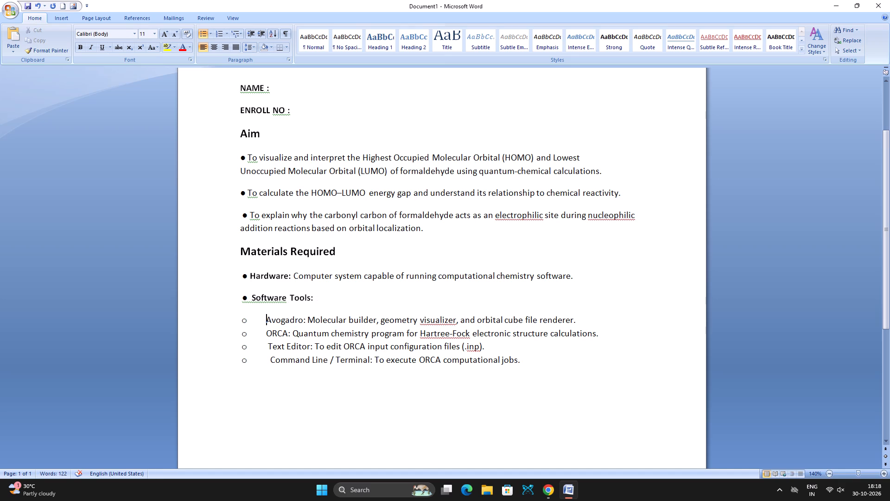
{"action": "left_click", "coordinate": [264, 323]}
{"action": "left_click_drag", "start_coordinate": [264, 323], "coordinate": [305, 323]}
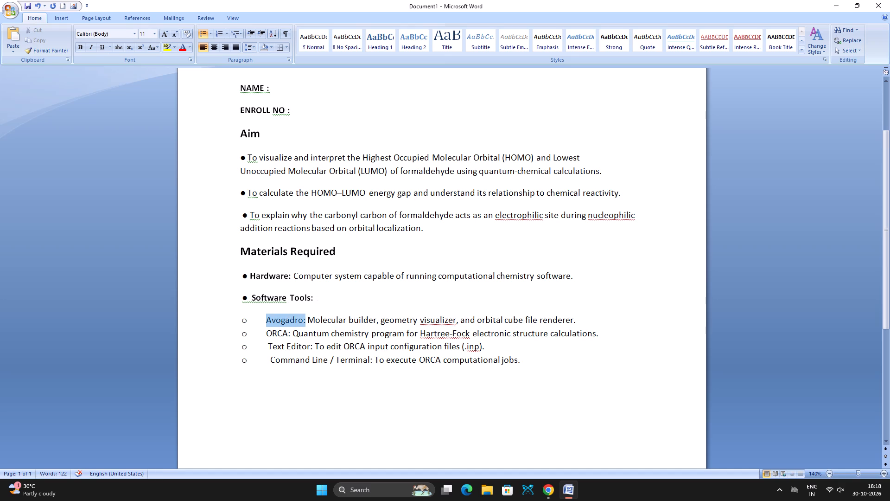
{"action": "left_click_drag", "start_coordinate": [305, 323], "coordinate": [308, 321]}
{"action": "left_click", "coordinate": [315, 308]}
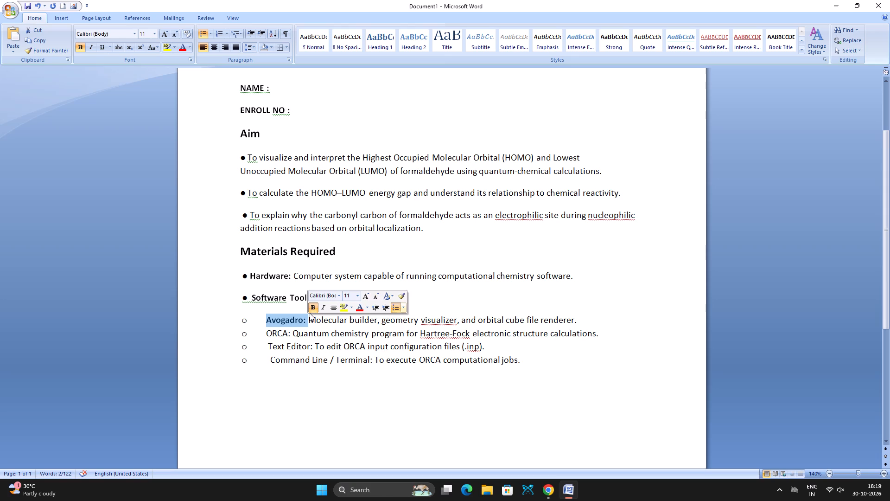
{"action": "left_click_drag", "start_coordinate": [266, 333], "coordinate": [292, 334]}
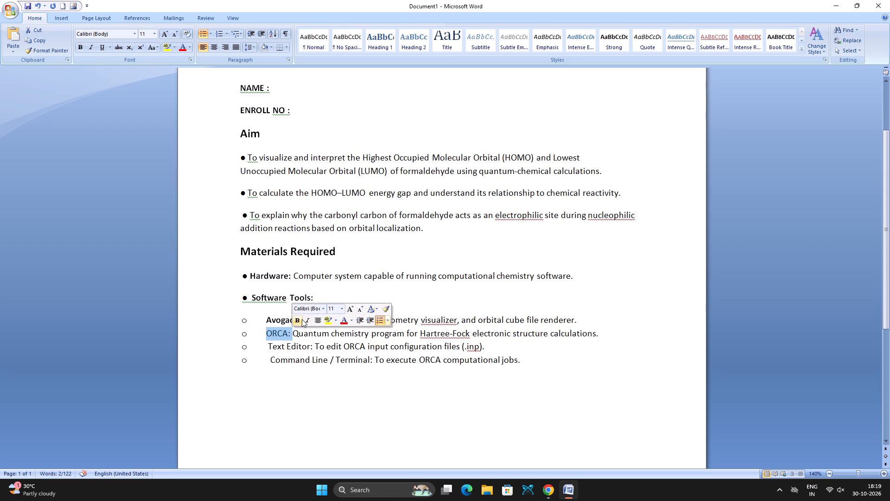
{"action": "left_click", "coordinate": [298, 319]}
Make the labels "Text Editor:" and "Command Line / Terminal:" bold in the Software Tools list.
{"action": "left_click_drag", "start_coordinate": [265, 345], "coordinate": [271, 347]}
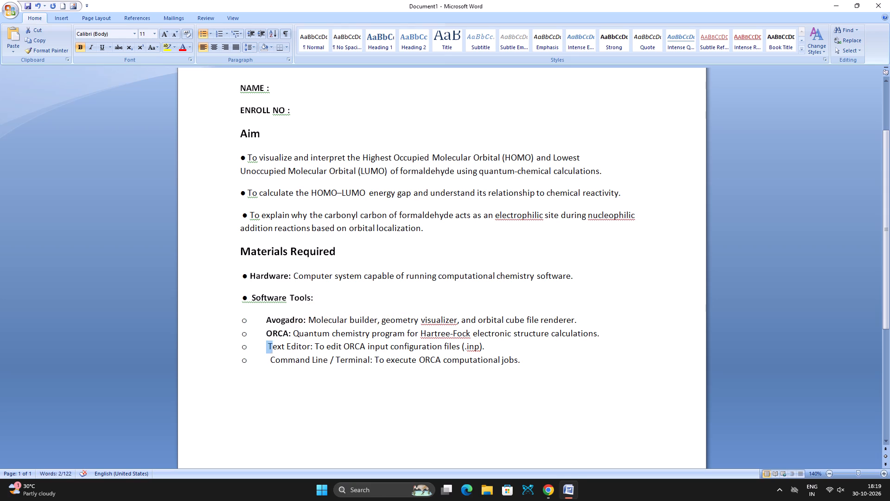
{"action": "left_click_drag", "start_coordinate": [271, 347], "coordinate": [312, 346]}
{"action": "left_click", "coordinate": [317, 334]}
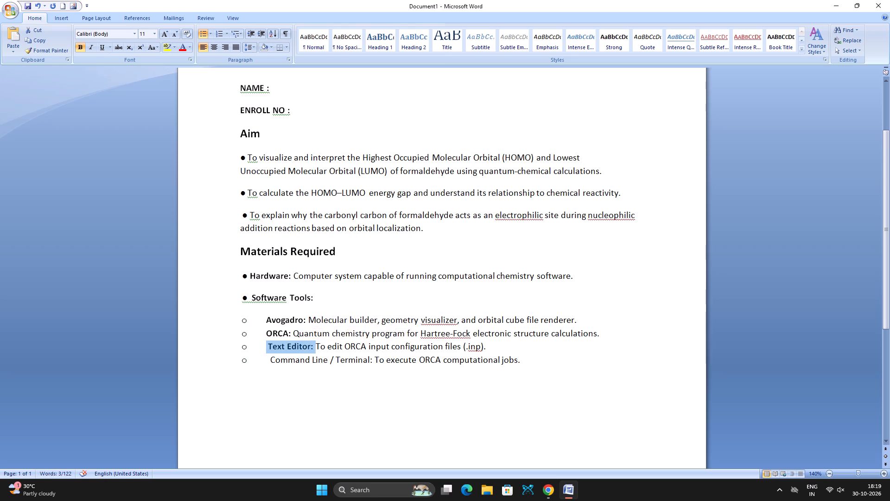
{"action": "left_click_drag", "start_coordinate": [270, 359], "coordinate": [309, 356]}
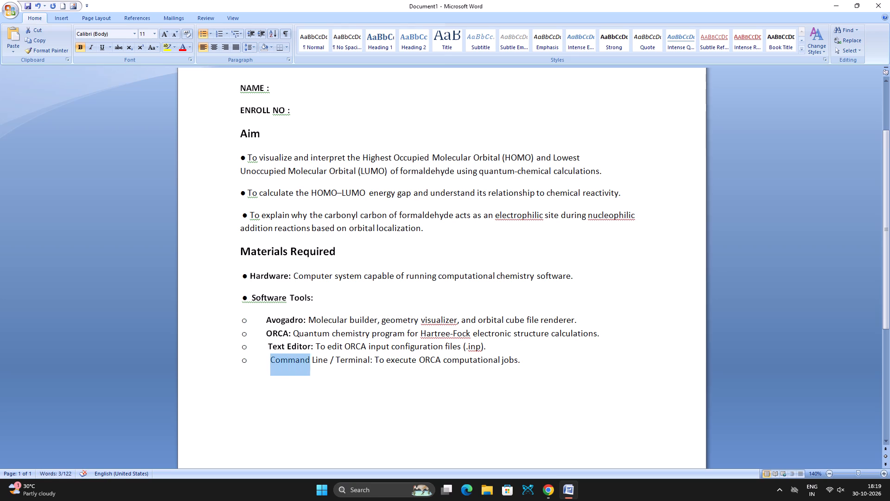
{"action": "left_click_drag", "start_coordinate": [309, 356], "coordinate": [368, 360]}
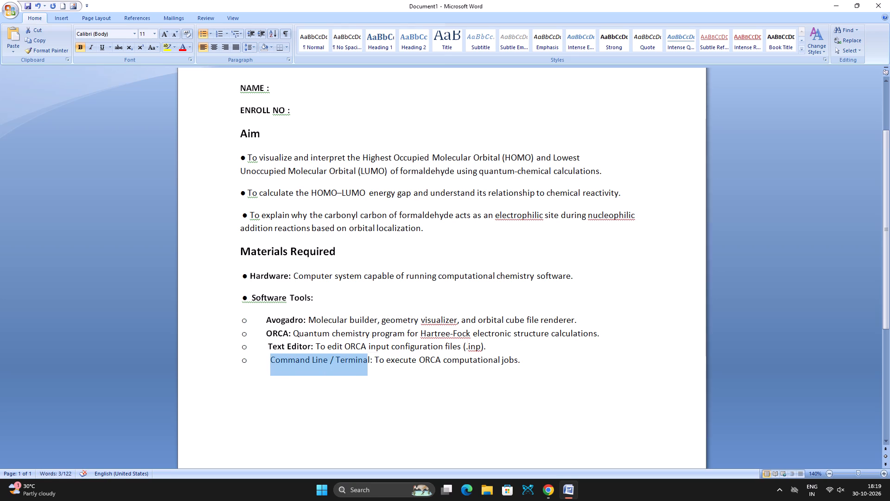
{"action": "left_click", "coordinate": [370, 374]}
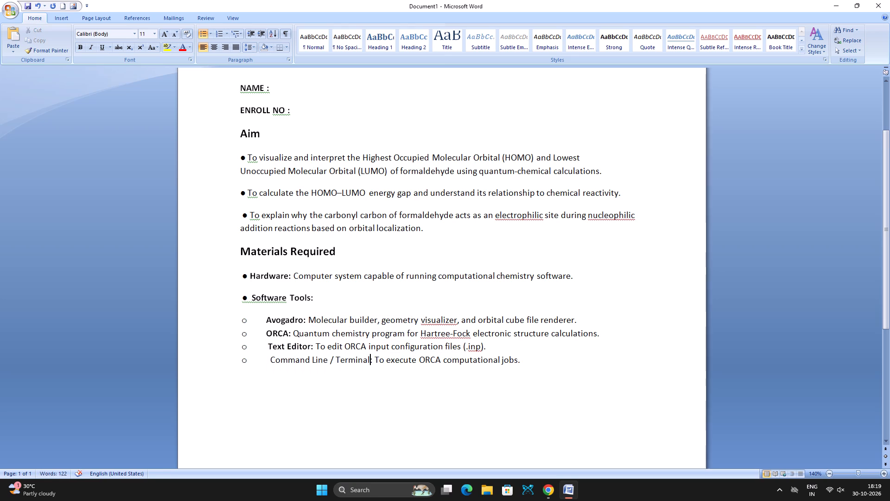
{"action": "left_click_drag", "start_coordinate": [267, 361], "coordinate": [361, 363]}
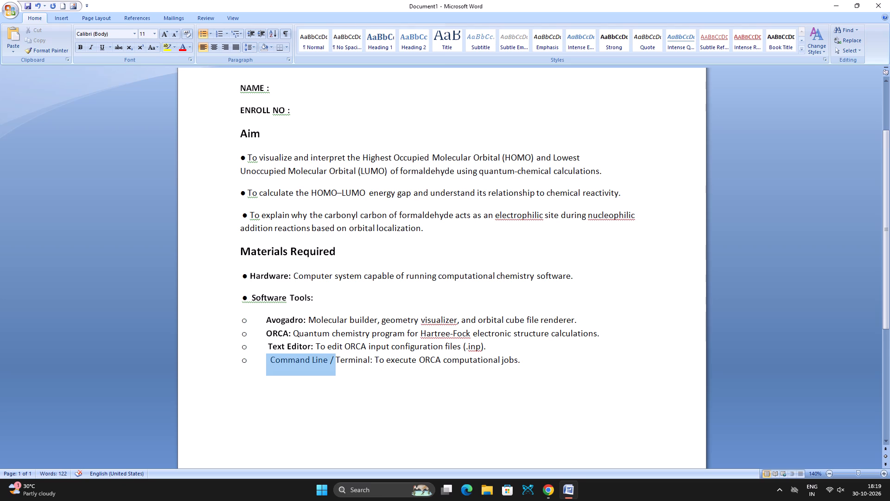
{"action": "left_click_drag", "start_coordinate": [361, 363], "coordinate": [373, 360]}
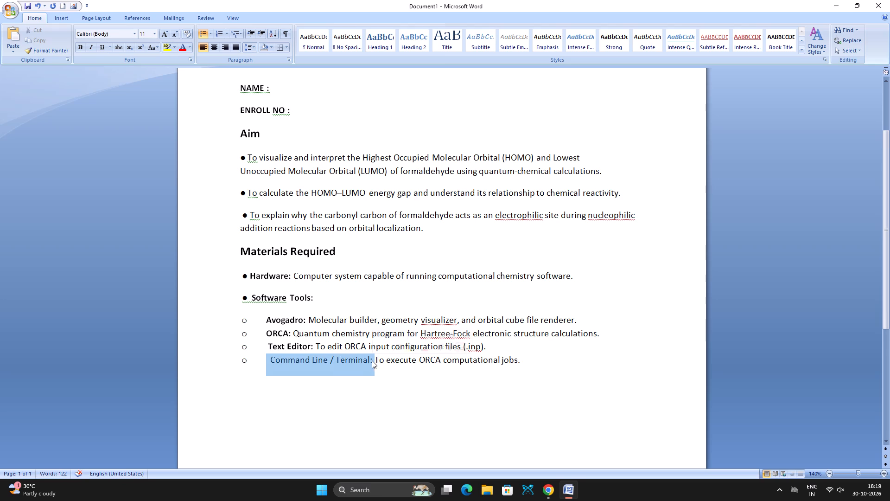
{"action": "left_click", "coordinate": [379, 345]}
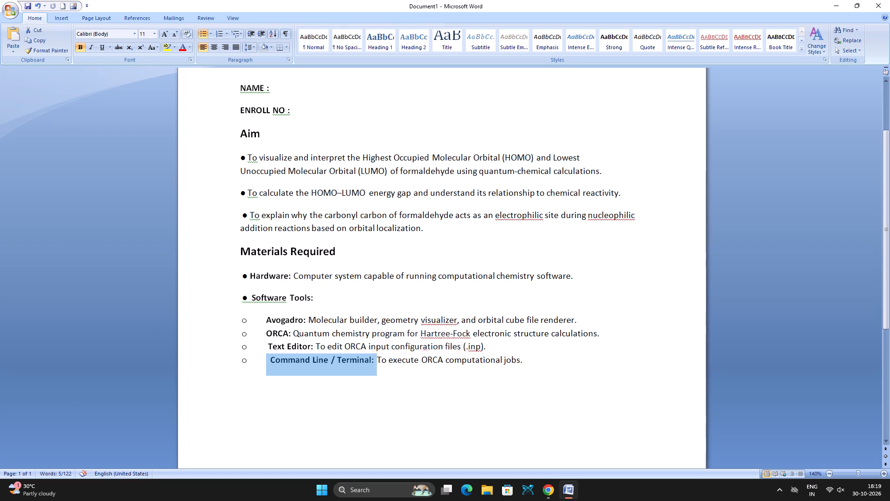
Set the font size of the bold labels "Avogadro:", "Software Tools:" and "Hardware:" to 12.
{"action": "left_click_drag", "start_coordinate": [262, 320], "coordinate": [311, 319]}
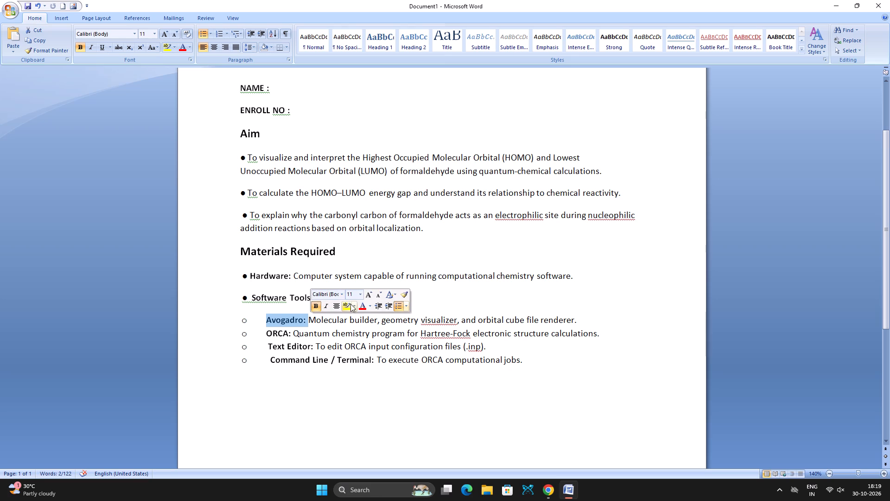
{"action": "left_click", "coordinate": [359, 297]}
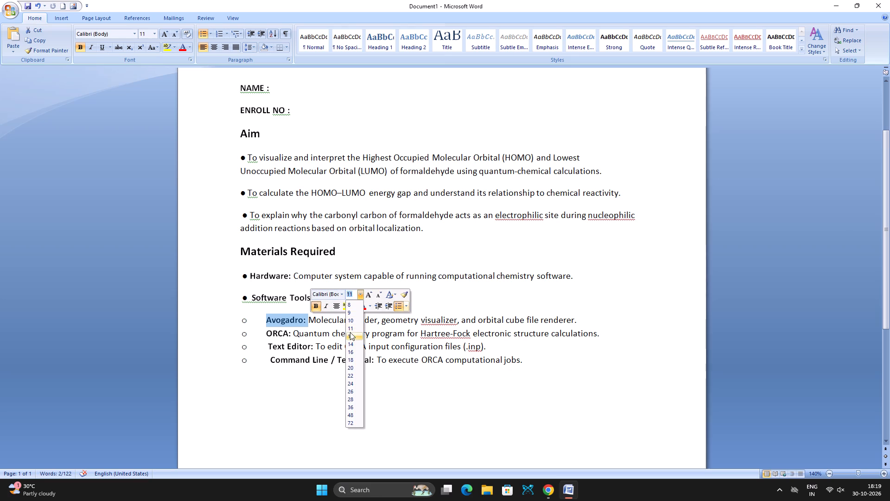
{"action": "left_click", "coordinate": [350, 339]}
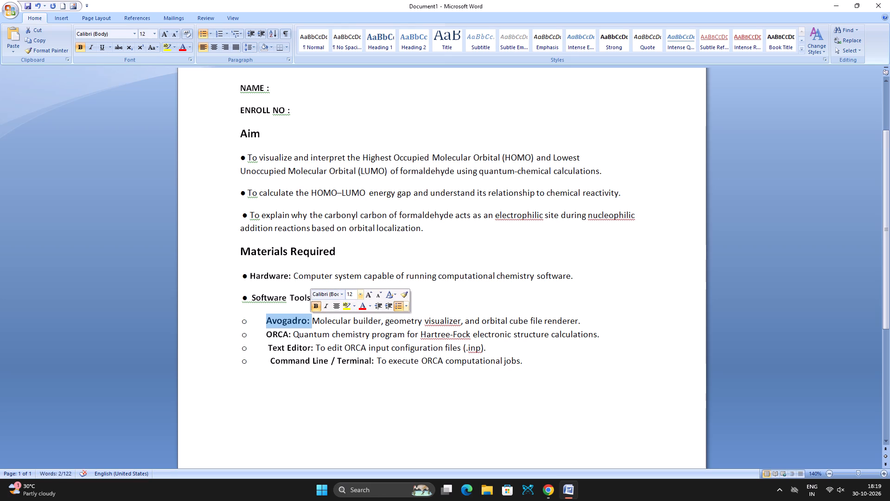
{"action": "left_click_drag", "start_coordinate": [251, 297], "coordinate": [293, 292]}
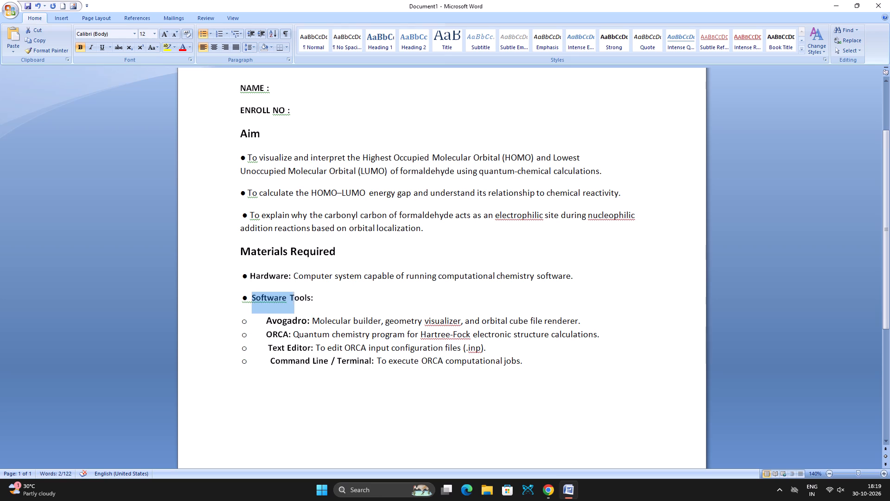
{"action": "left_click_drag", "start_coordinate": [293, 292], "coordinate": [323, 291]}
{"action": "left_click", "coordinate": [316, 294]}
{"action": "left_click_drag", "start_coordinate": [316, 294], "coordinate": [299, 297]}
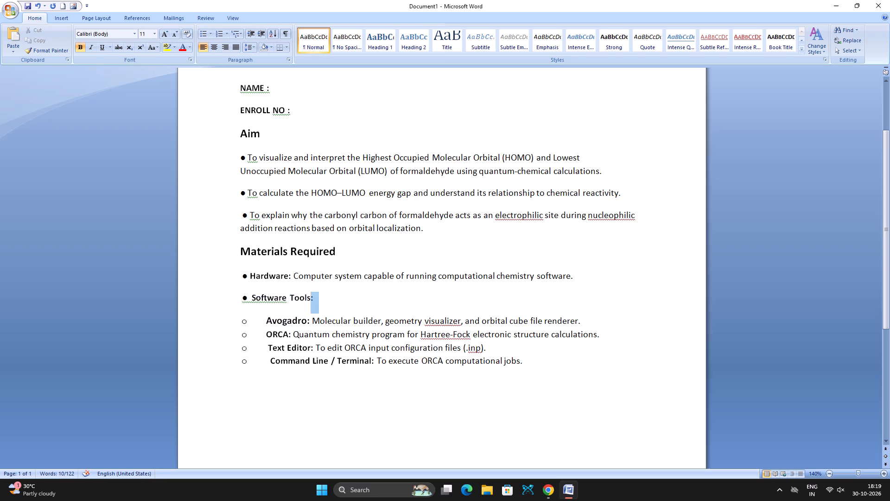
{"action": "left_click_drag", "start_coordinate": [299, 297], "coordinate": [270, 301]}
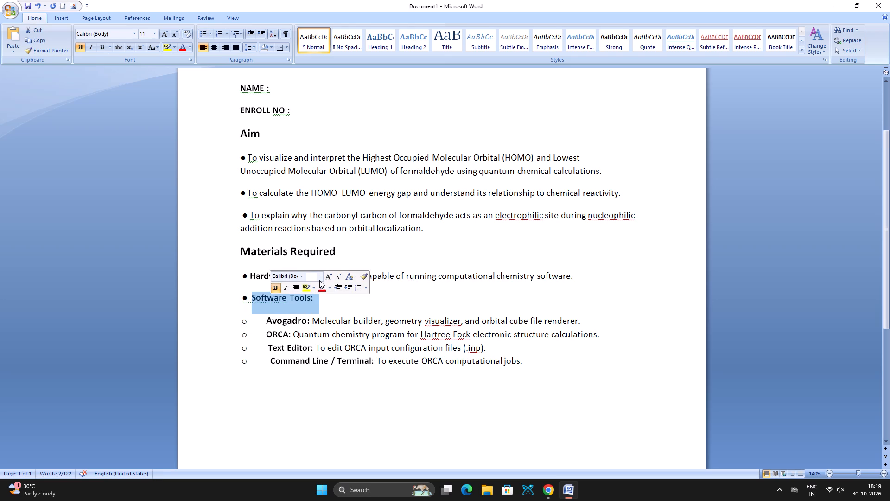
{"action": "left_click", "coordinate": [319, 280]}
{"action": "left_click", "coordinate": [310, 315]}
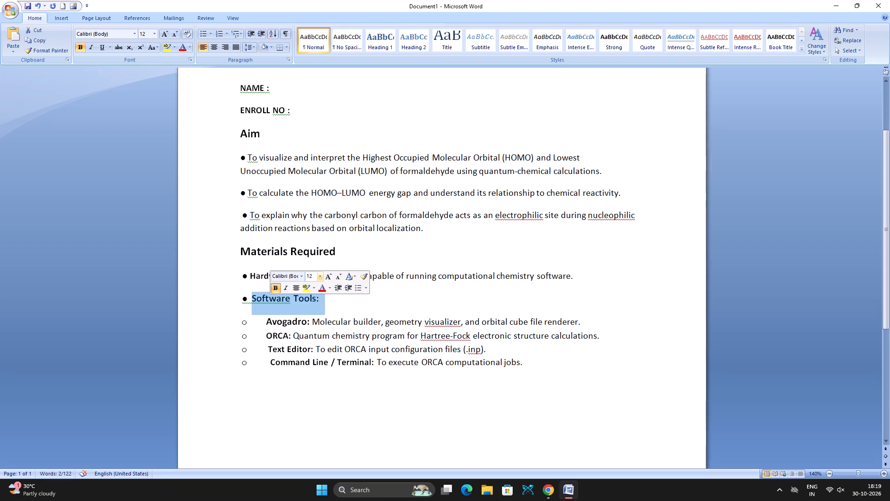
{"action": "left_click", "coordinate": [250, 275]}
{"action": "left_click_drag", "start_coordinate": [250, 275], "coordinate": [291, 275]}
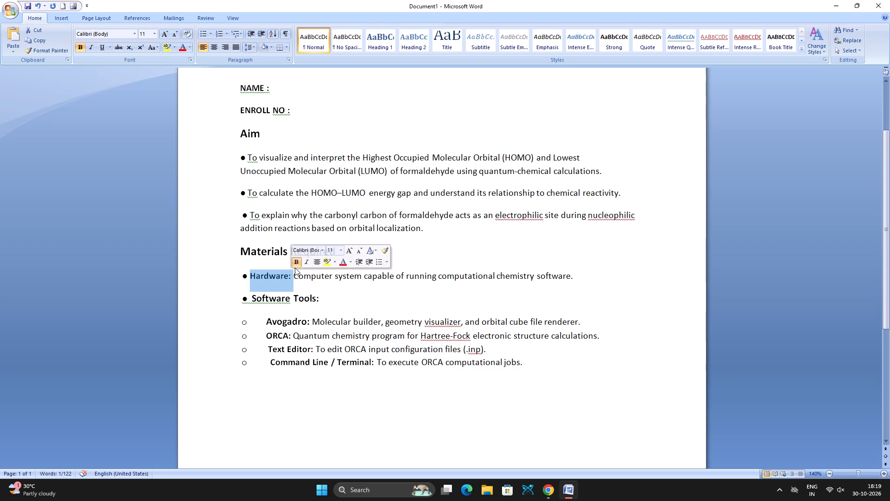
{"action": "left_click", "coordinate": [342, 254]}
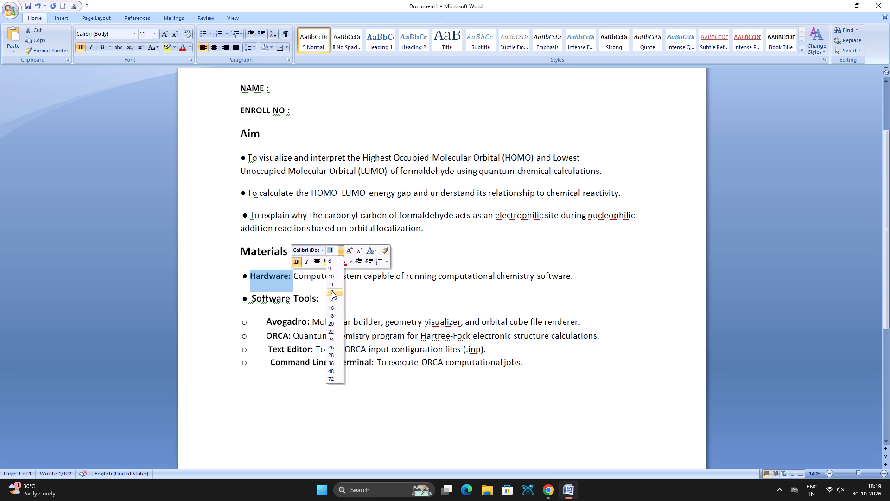
{"action": "left_click", "coordinate": [332, 291]}
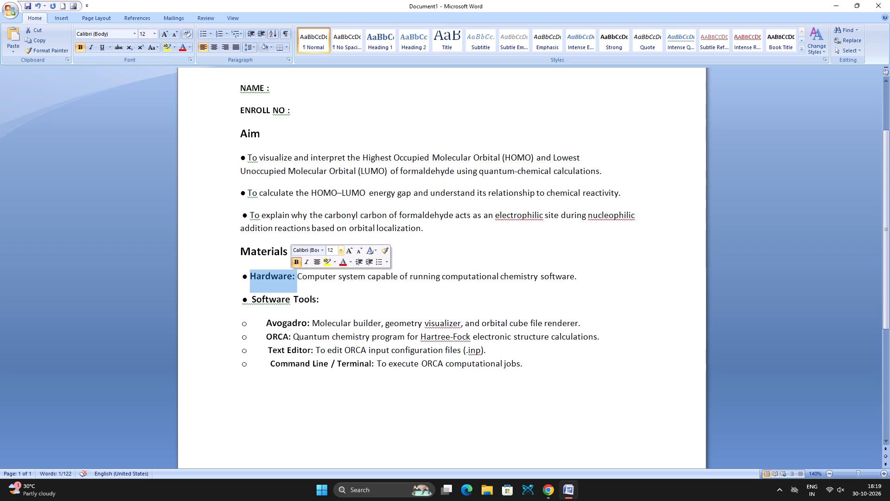
Set the font size of the bold labels "ORCA:", "Text Editor:" and "Command Line / Terminal:" to 12.
{"action": "left_click_drag", "start_coordinate": [266, 335], "coordinate": [290, 333]}
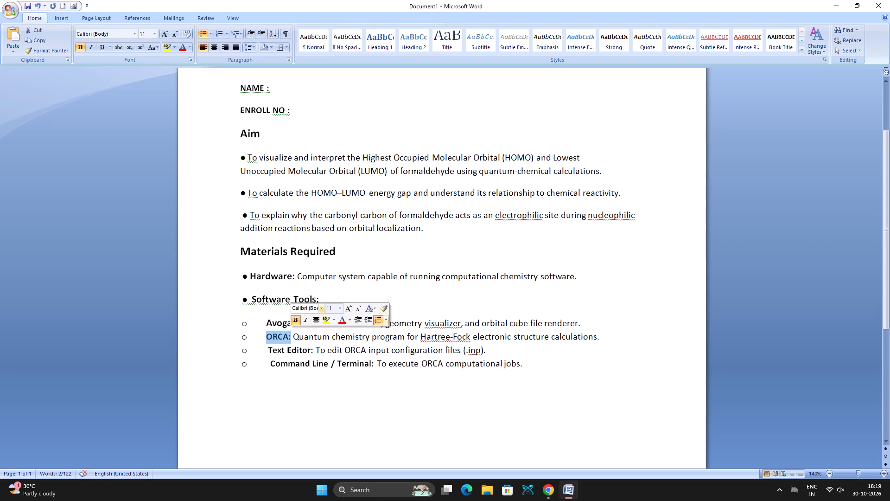
{"action": "left_click", "coordinate": [338, 309]}
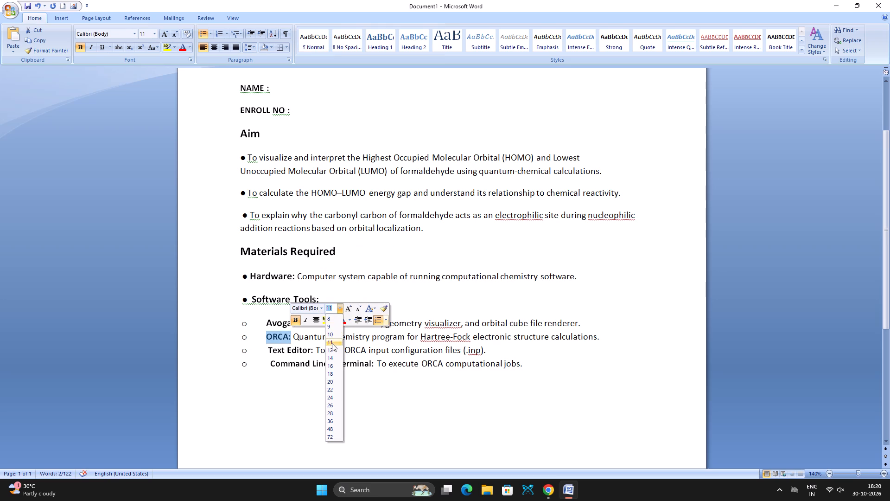
{"action": "left_click", "coordinate": [332, 352]}
{"action": "left_click_drag", "start_coordinate": [262, 353], "coordinate": [276, 353]}
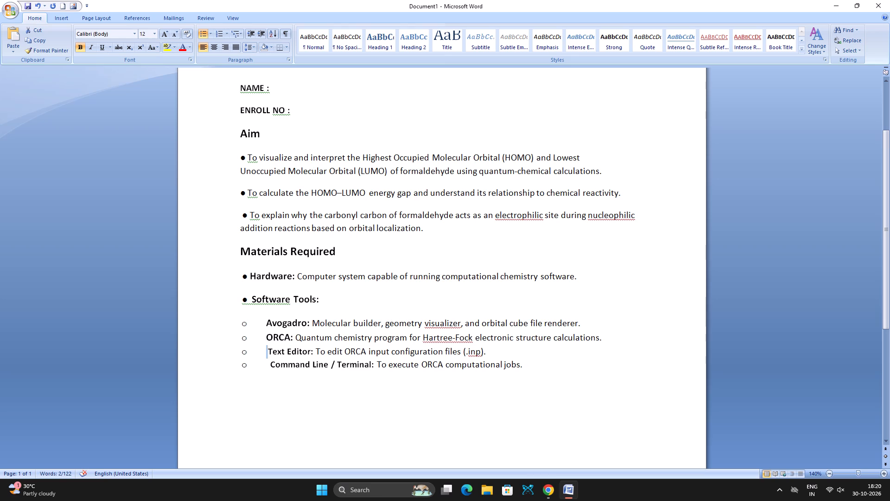
{"action": "left_click_drag", "start_coordinate": [276, 353], "coordinate": [313, 355]}
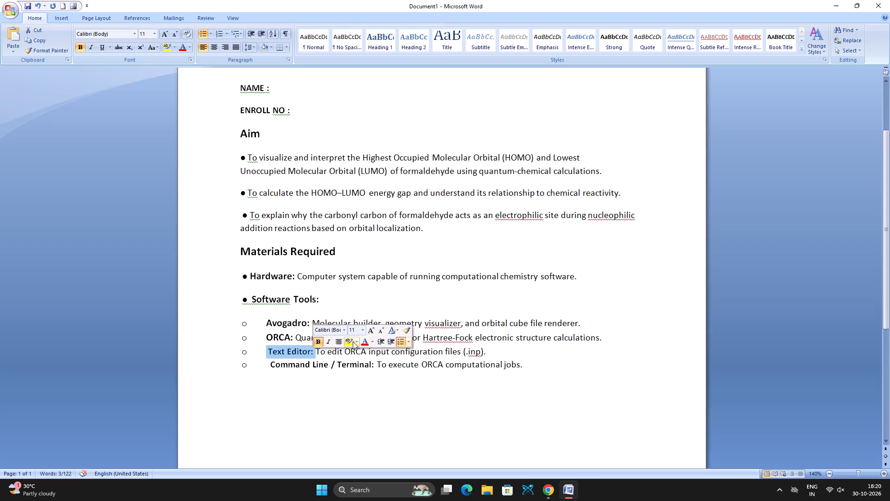
{"action": "left_click", "coordinate": [363, 330]}
{"action": "left_click", "coordinate": [362, 373]}
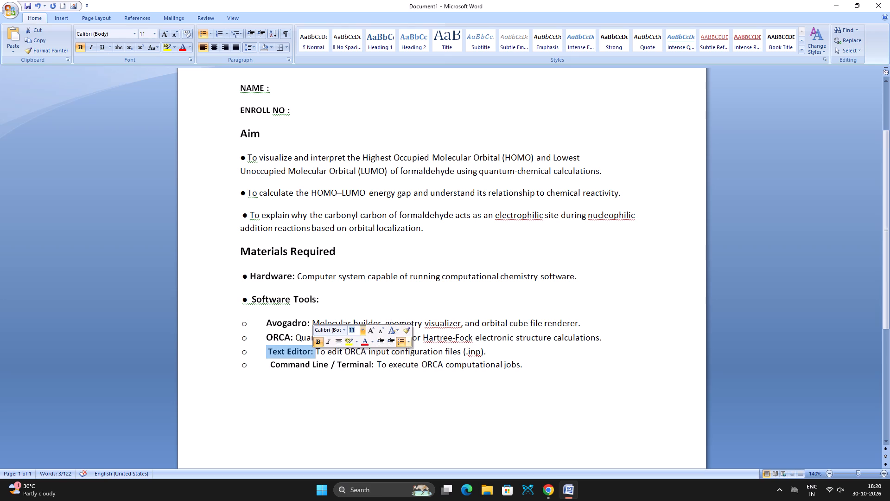
{"action": "left_click_drag", "start_coordinate": [270, 365], "coordinate": [372, 364]}
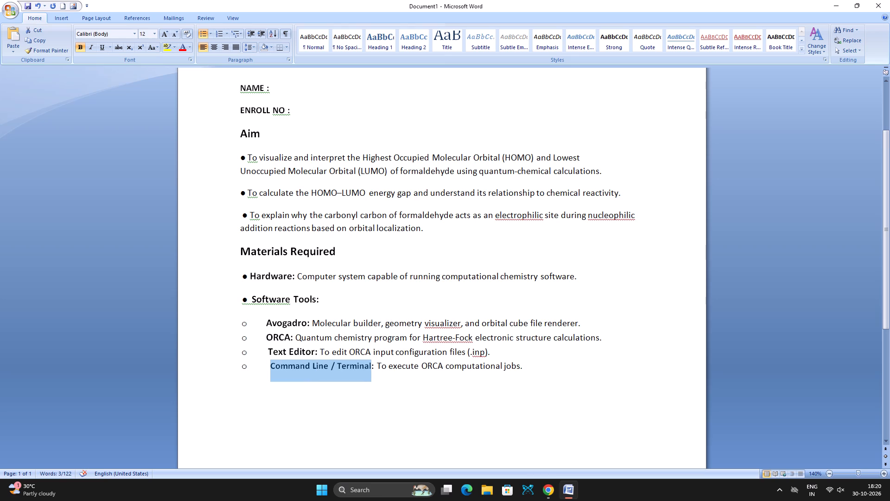
{"action": "left_click_drag", "start_coordinate": [372, 364], "coordinate": [373, 364]}
{"action": "left_click", "coordinate": [424, 340]}
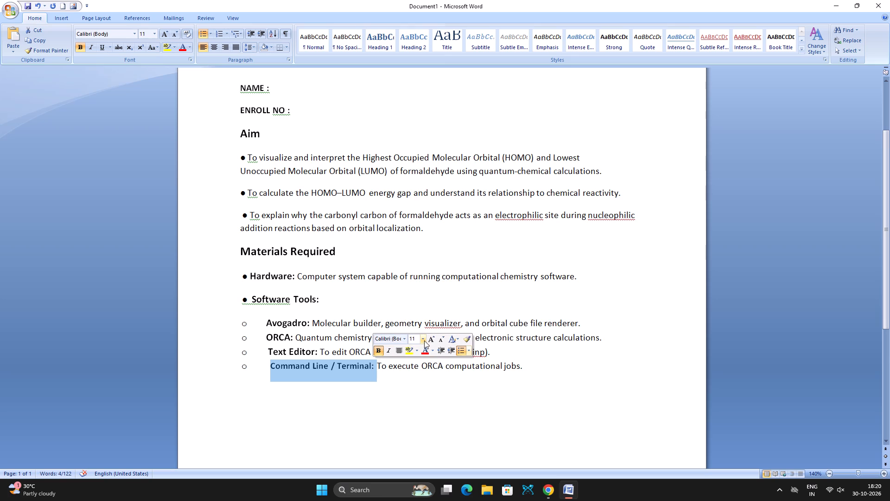
{"action": "left_click", "coordinate": [420, 382]}
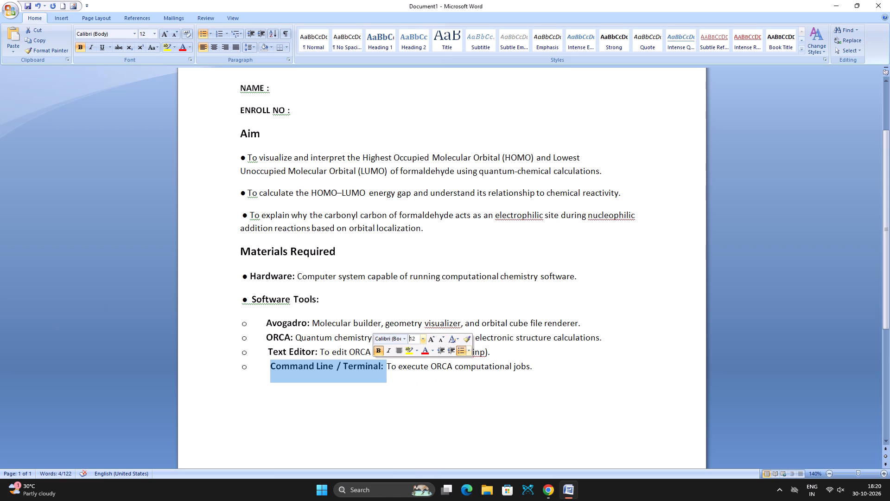
Check the font size of the Aim heading.
{"action": "left_click_drag", "start_coordinate": [239, 129], "coordinate": [252, 134]}
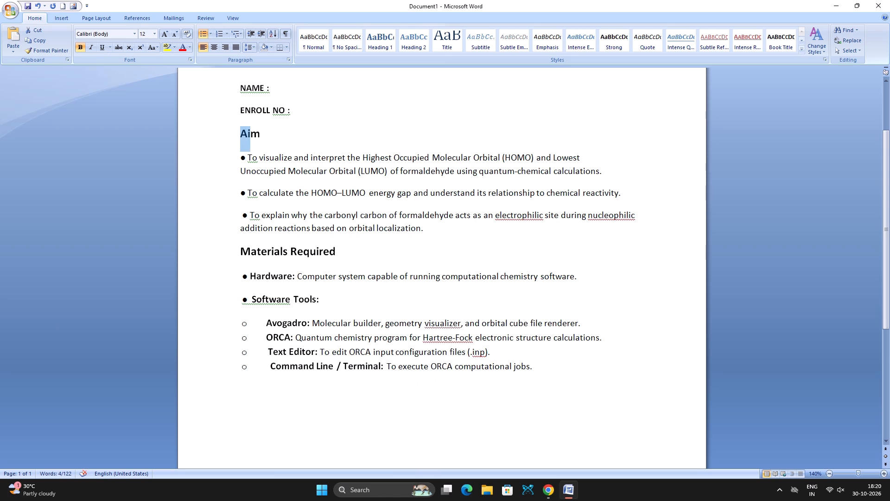
{"action": "left_click_drag", "start_coordinate": [252, 134], "coordinate": [259, 134]}
{"action": "left_click", "coordinate": [308, 110]}
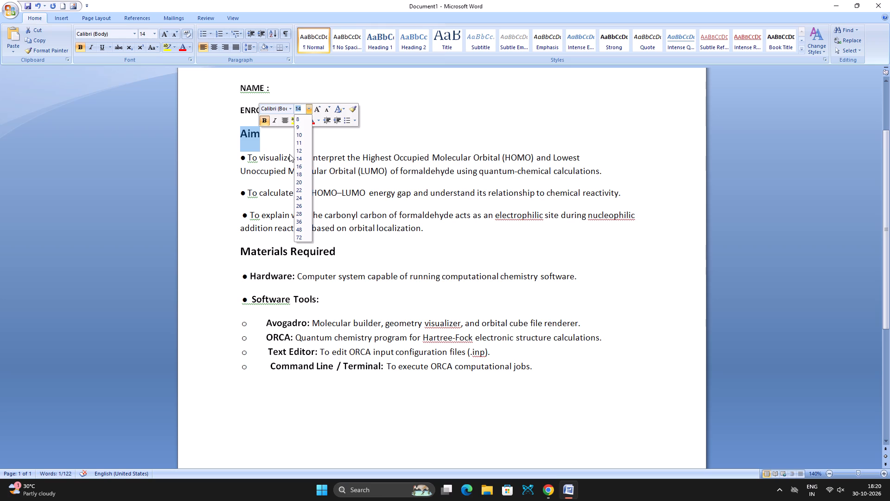
{"action": "left_click", "coordinate": [280, 138]}
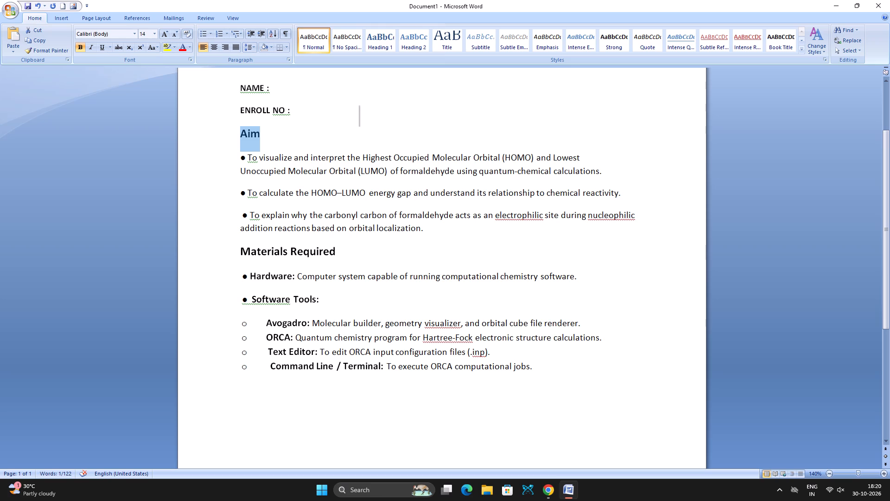
{"action": "left_click", "coordinate": [280, 138]}
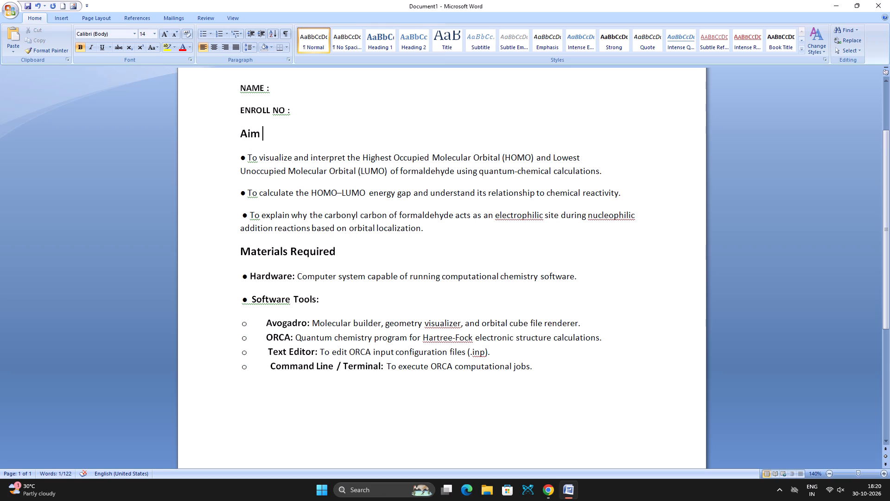
Change the hollow bullets of the four items under Software Tools to solid round bullets.
{"action": "scroll", "coordinate": [248, 196], "scroll_direction": "down", "scroll_amount": 4}
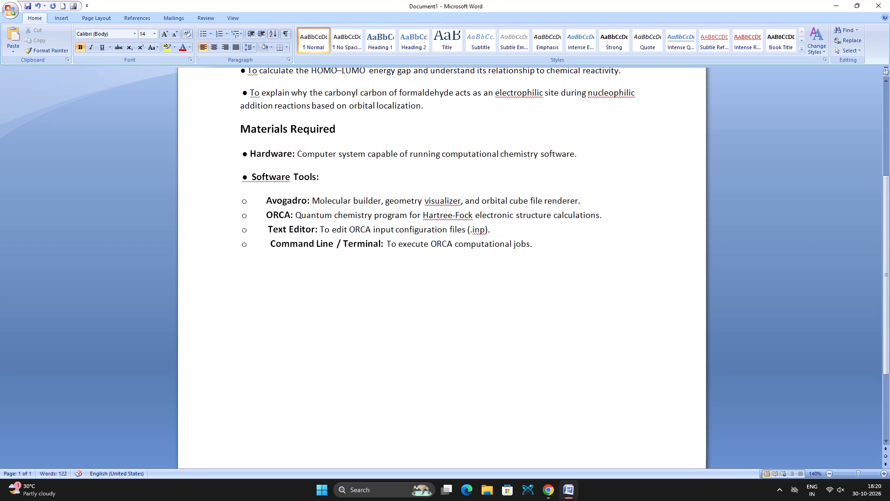
{"action": "left_click", "coordinate": [243, 201]}
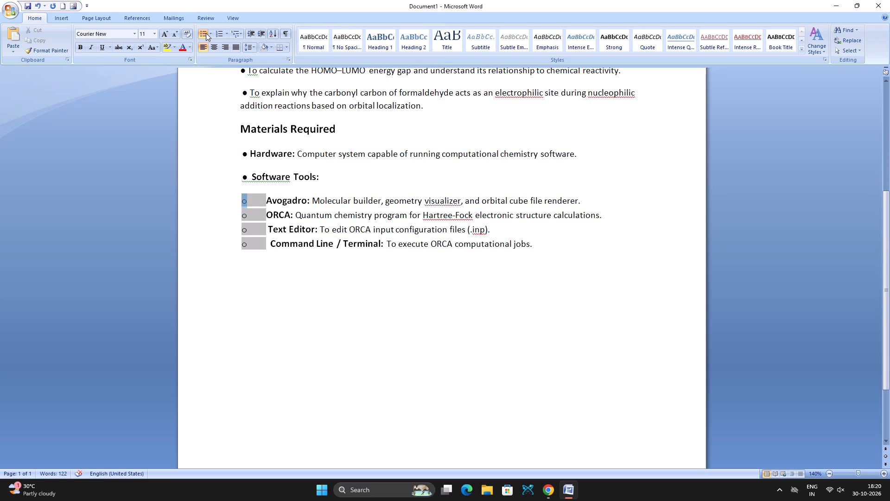
{"action": "left_click", "coordinate": [211, 33]}
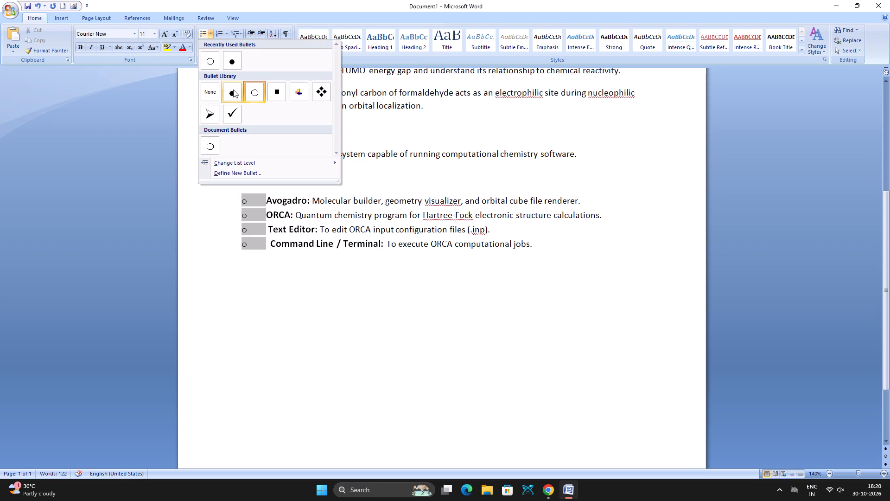
{"action": "left_click", "coordinate": [237, 60]}
{"action": "left_click", "coordinate": [194, 222]}
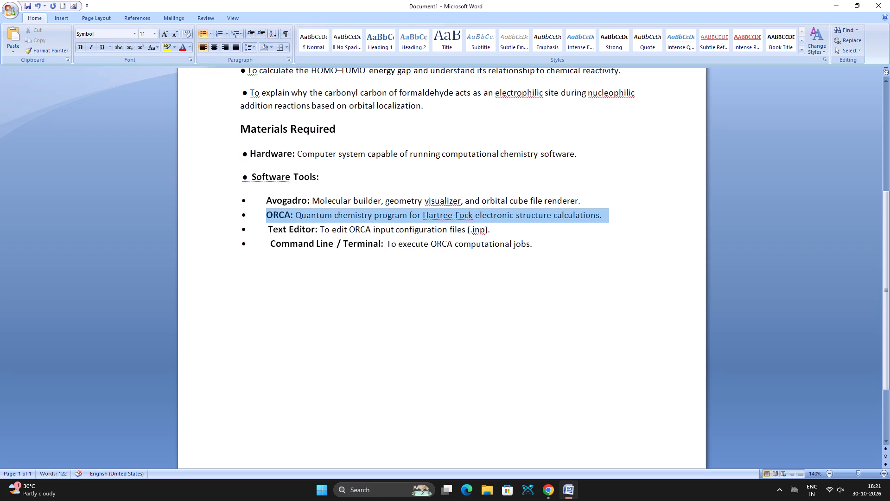
{"action": "left_click", "coordinate": [295, 281]}
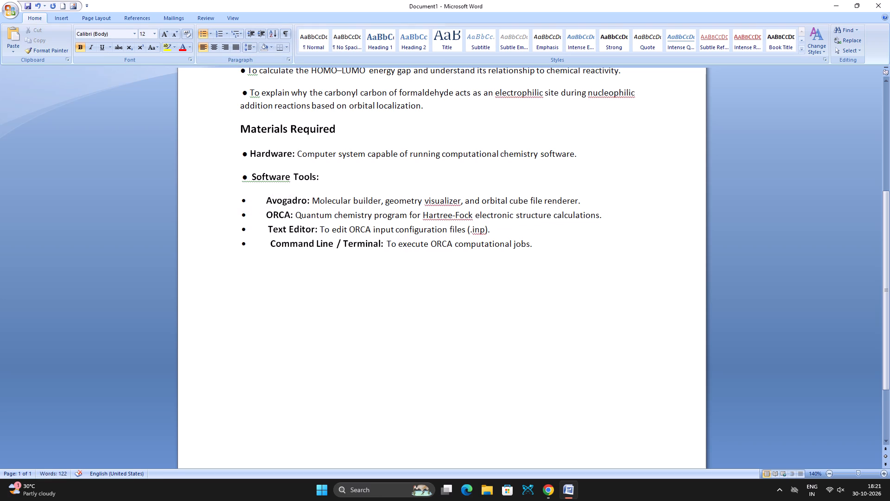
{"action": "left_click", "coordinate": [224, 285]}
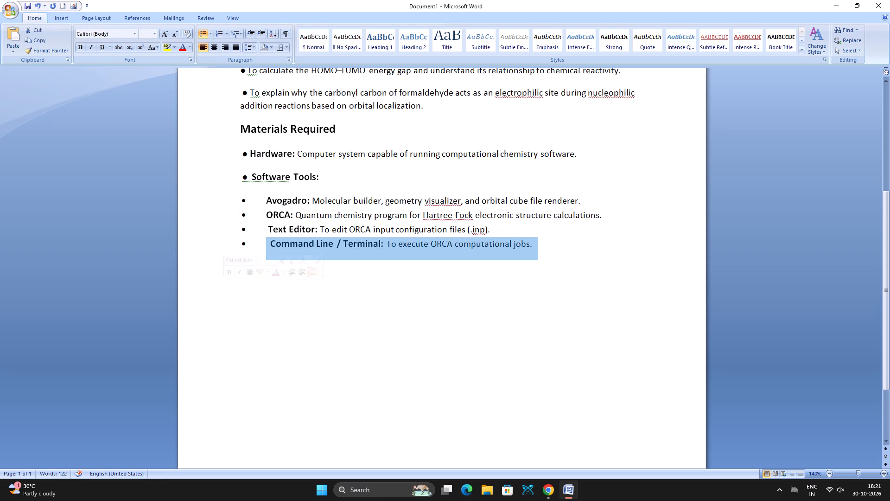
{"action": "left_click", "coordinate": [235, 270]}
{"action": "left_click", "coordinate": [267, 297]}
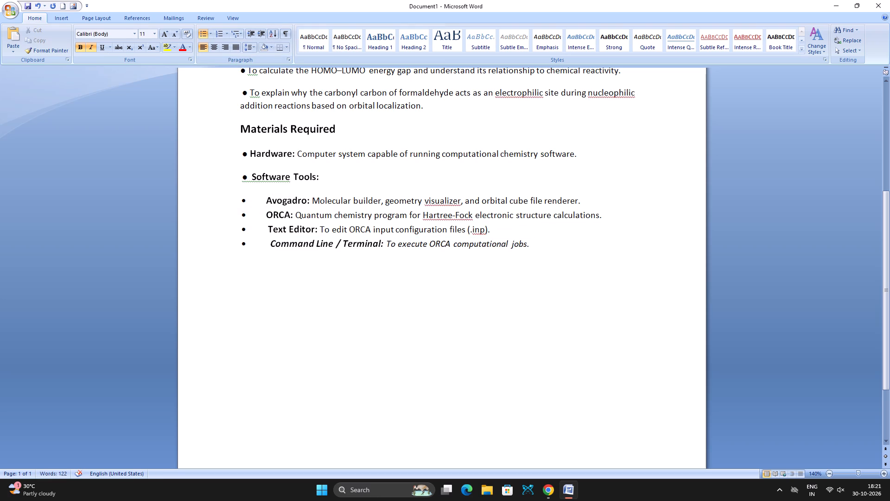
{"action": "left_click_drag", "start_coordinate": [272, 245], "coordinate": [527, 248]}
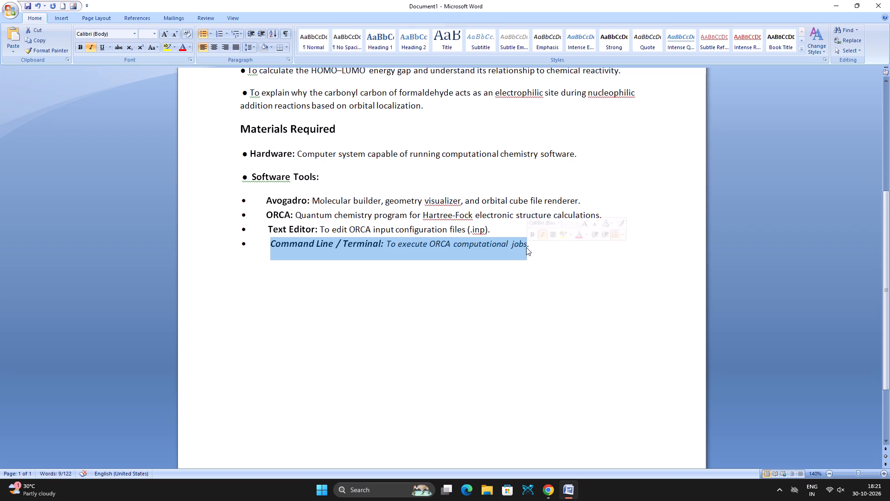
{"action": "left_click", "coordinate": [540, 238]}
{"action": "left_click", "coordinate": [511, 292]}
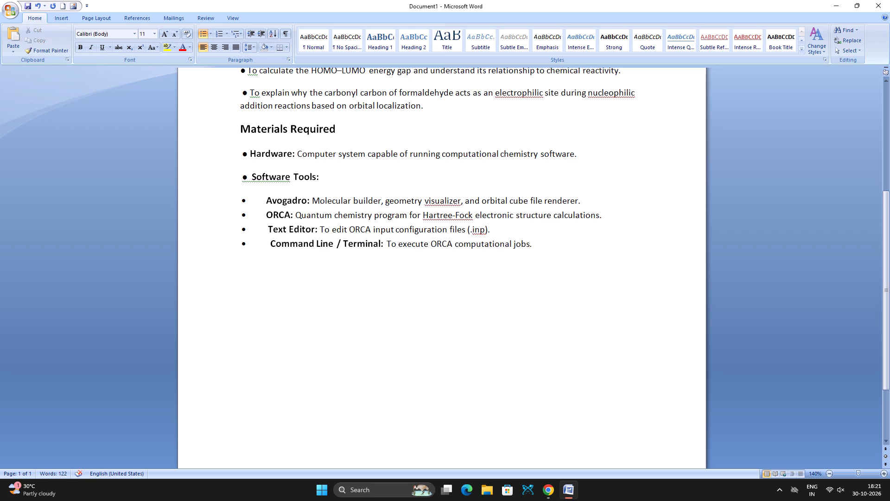
Delete the extra leading spaces before "Text Editor:" and "Command Line / Terminal:" so the labels align with "ORCA:".
{"action": "left_click", "coordinate": [271, 242]}
{"action": "left_click", "coordinate": [88, 51]}
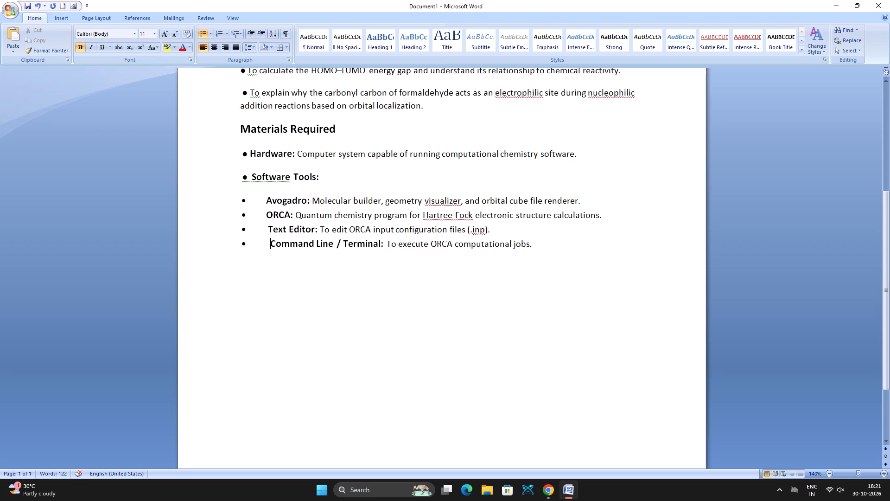
{"action": "key", "text": "BackSpace"}
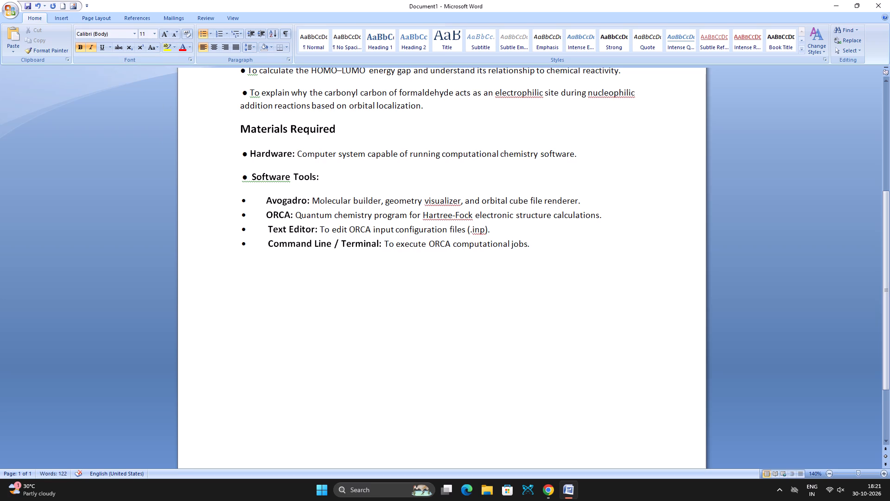
{"action": "left_click", "coordinate": [266, 214]}
{"action": "key", "text": "space"}
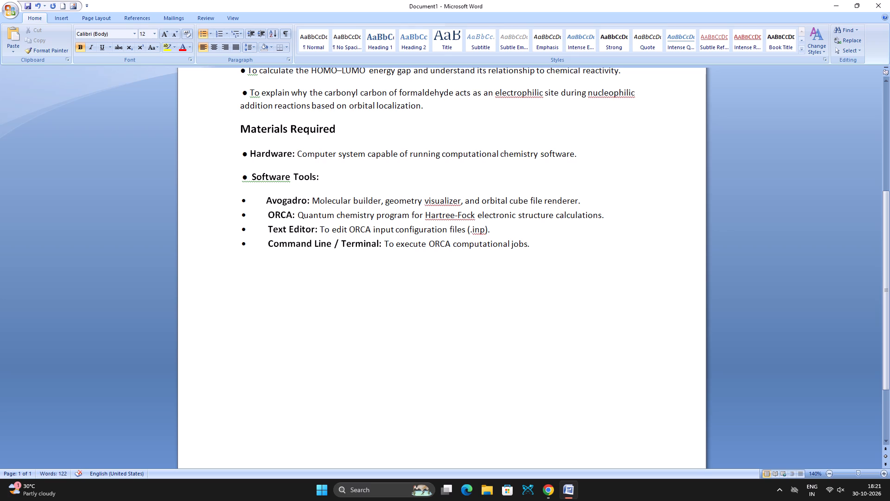
{"action": "key", "text": "BackSpace"}
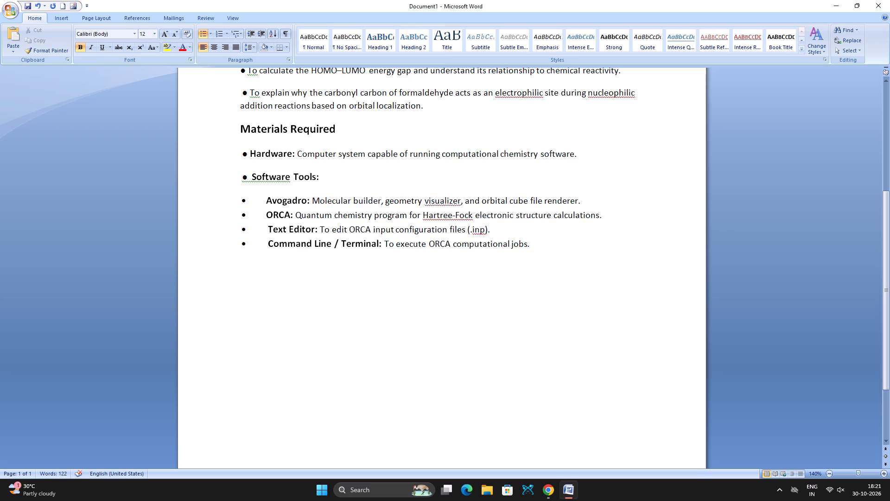
{"action": "left_click", "coordinate": [268, 226]}
{"action": "key", "text": "BackSpace"}
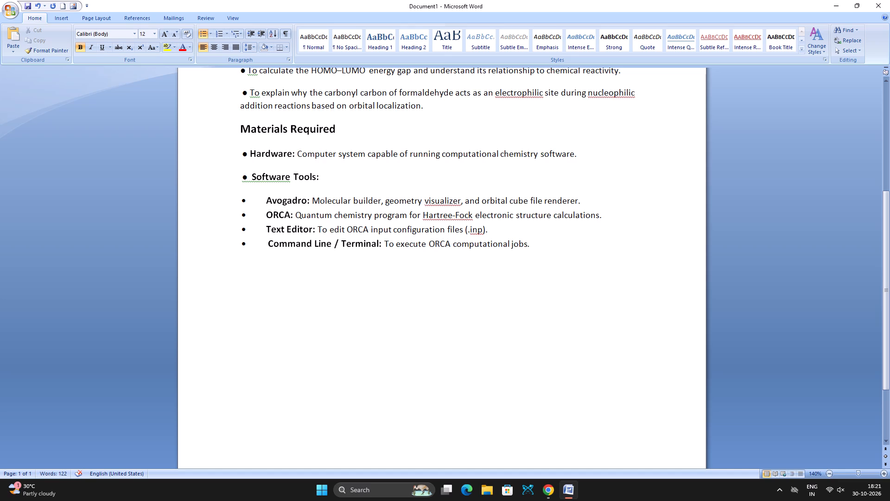
{"action": "left_click", "coordinate": [269, 244]}
{"action": "key", "text": "BackSpace"}
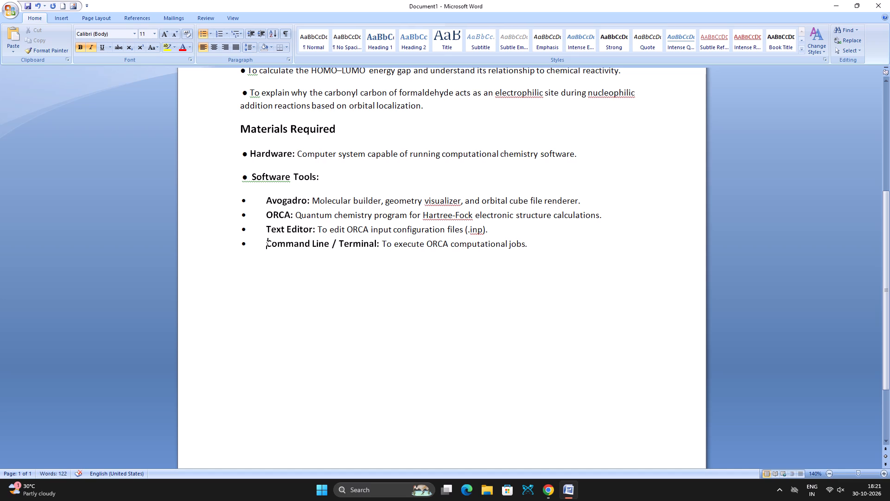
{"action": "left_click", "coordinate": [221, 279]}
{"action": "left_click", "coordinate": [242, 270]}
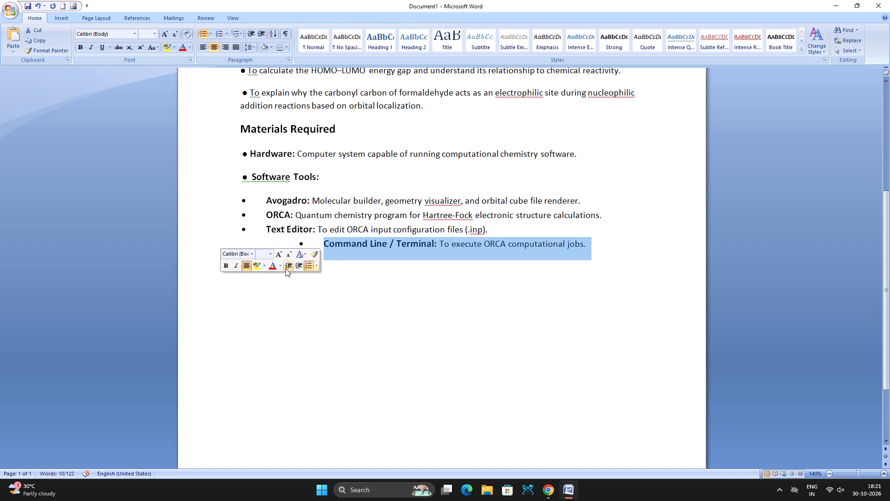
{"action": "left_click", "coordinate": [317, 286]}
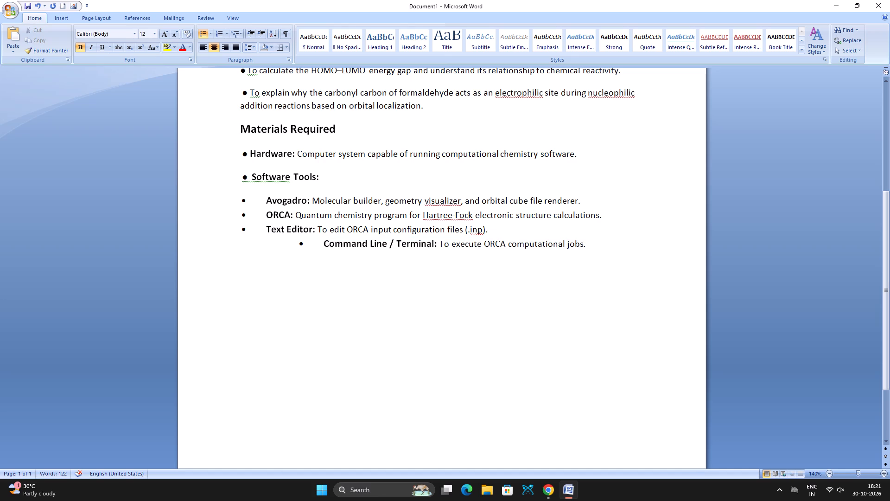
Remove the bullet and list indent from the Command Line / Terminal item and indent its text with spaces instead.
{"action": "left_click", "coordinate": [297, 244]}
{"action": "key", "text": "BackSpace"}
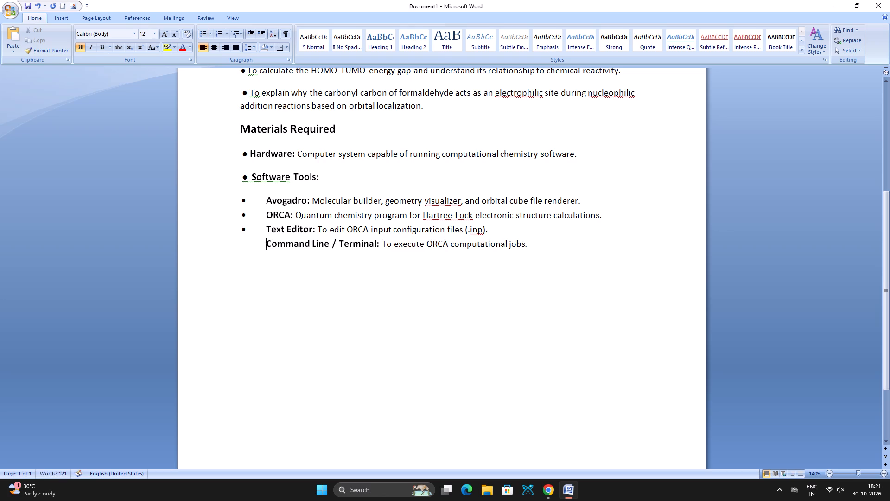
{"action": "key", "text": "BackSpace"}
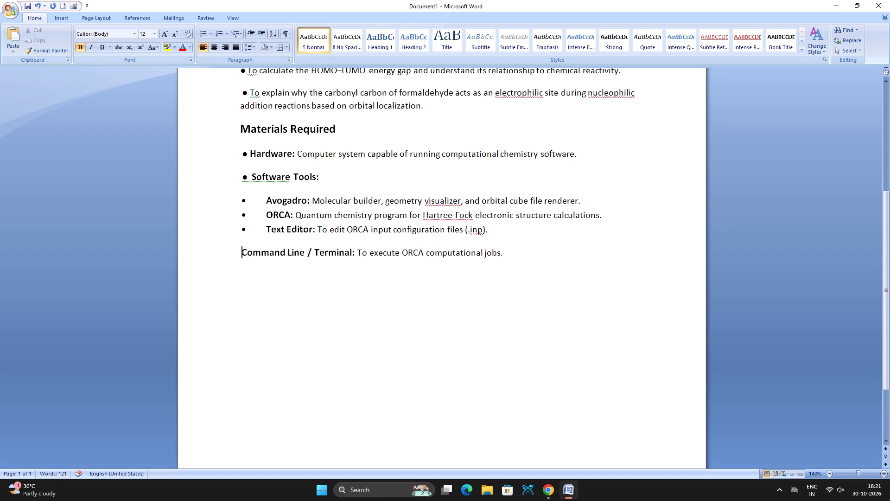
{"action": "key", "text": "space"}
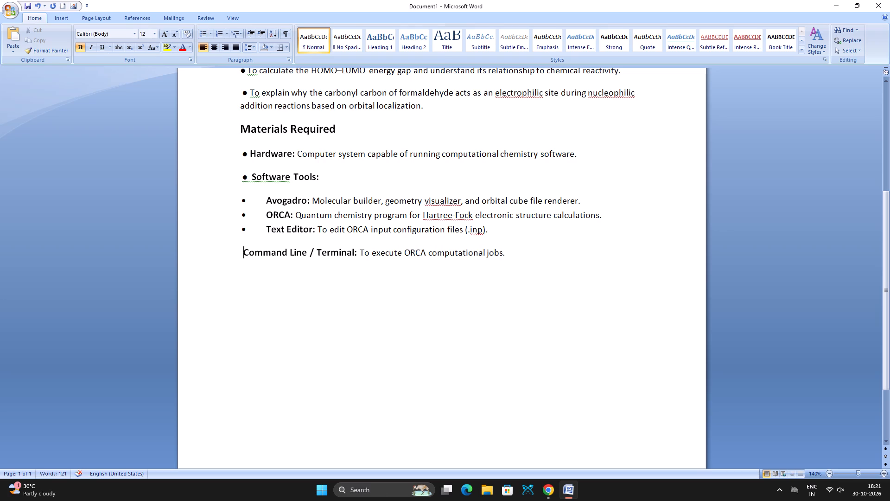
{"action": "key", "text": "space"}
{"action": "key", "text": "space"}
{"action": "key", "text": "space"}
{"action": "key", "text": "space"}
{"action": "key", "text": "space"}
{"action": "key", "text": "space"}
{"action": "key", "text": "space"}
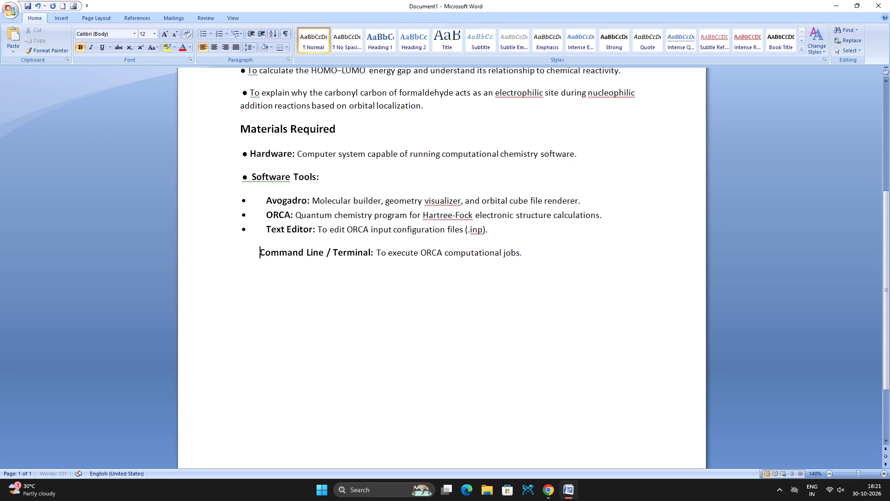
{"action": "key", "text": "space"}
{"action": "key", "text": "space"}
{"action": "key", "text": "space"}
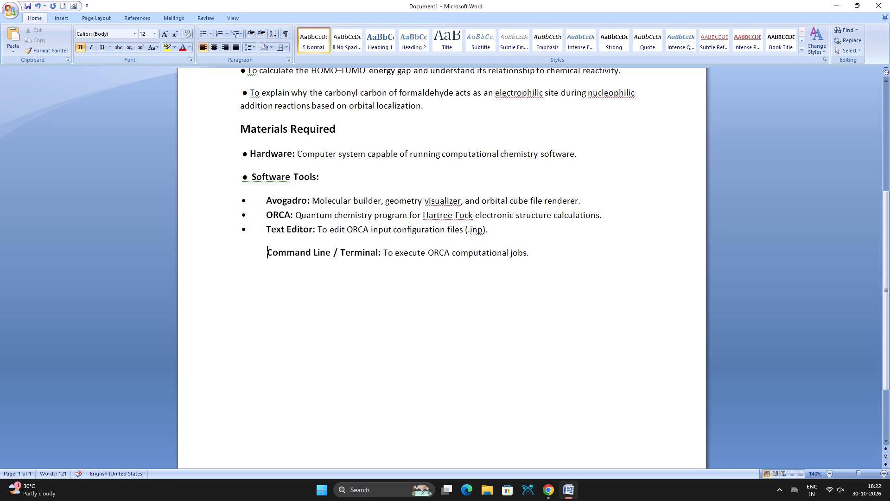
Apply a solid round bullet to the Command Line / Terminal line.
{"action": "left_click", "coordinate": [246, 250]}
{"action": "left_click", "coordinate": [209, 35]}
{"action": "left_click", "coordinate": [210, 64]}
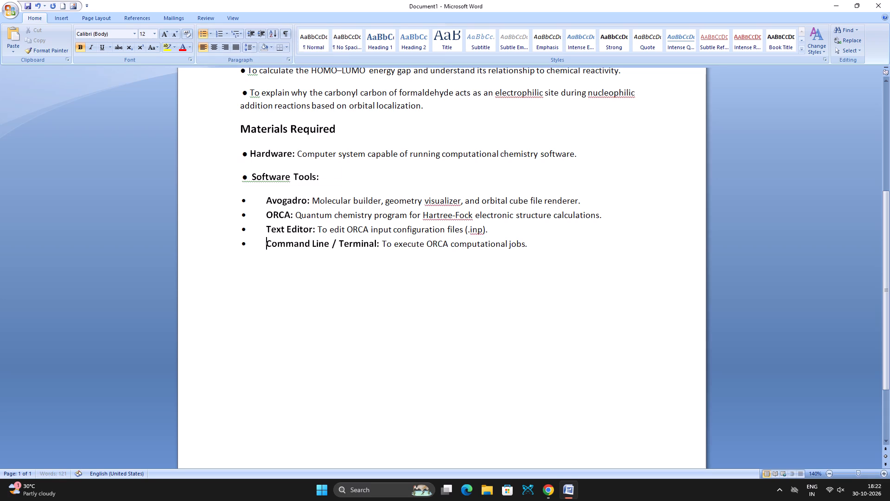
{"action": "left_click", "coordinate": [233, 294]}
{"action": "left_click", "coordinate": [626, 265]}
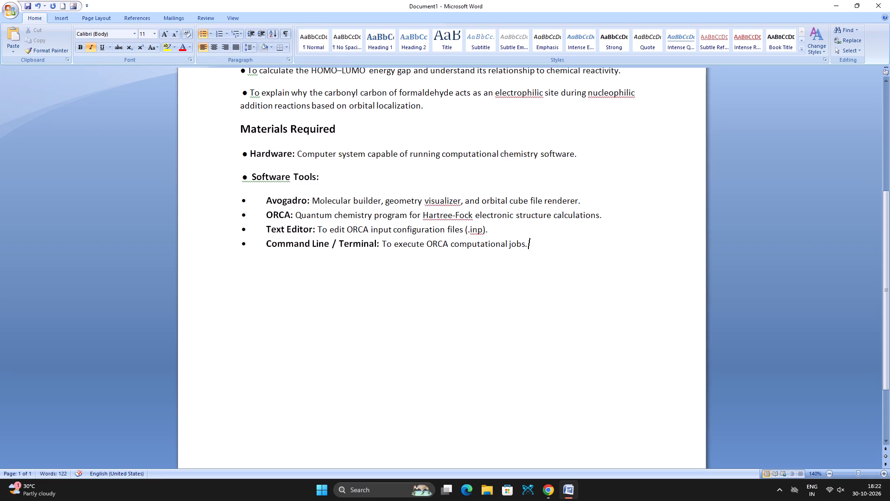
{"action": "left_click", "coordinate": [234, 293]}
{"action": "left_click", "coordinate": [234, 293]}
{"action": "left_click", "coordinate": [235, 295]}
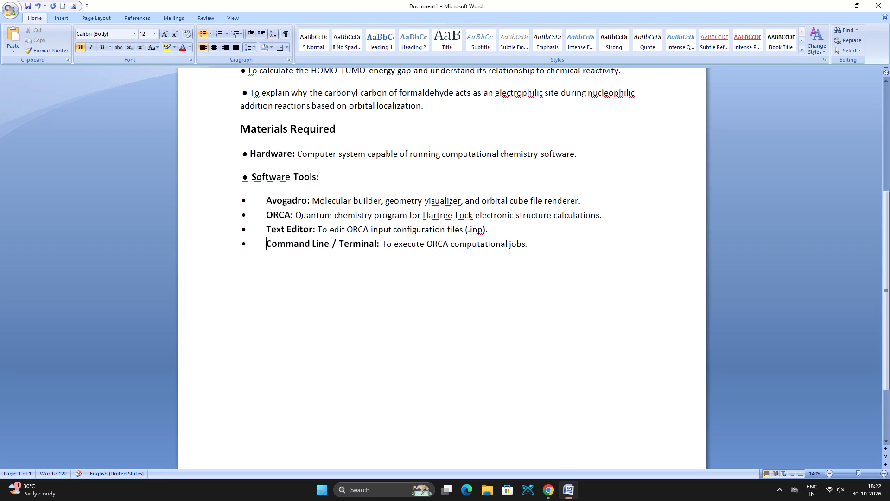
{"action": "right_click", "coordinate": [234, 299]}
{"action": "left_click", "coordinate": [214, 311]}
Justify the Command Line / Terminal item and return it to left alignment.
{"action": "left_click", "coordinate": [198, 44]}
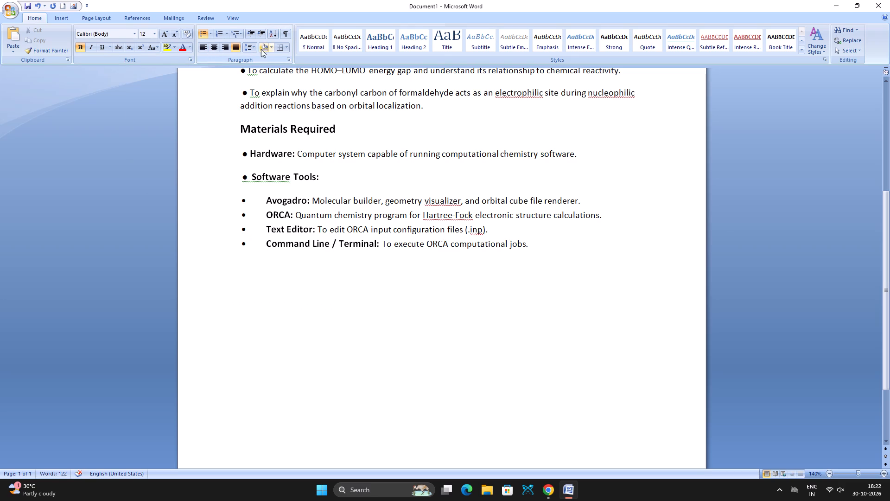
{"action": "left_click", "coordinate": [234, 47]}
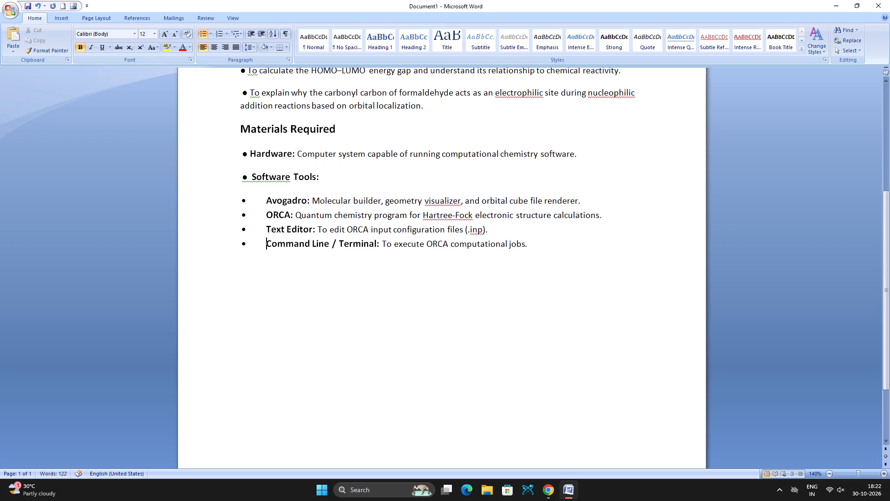
End the bulleted list after the Command Line / Terminal item and leave a blank line below it.
{"action": "left_click", "coordinate": [528, 246]}
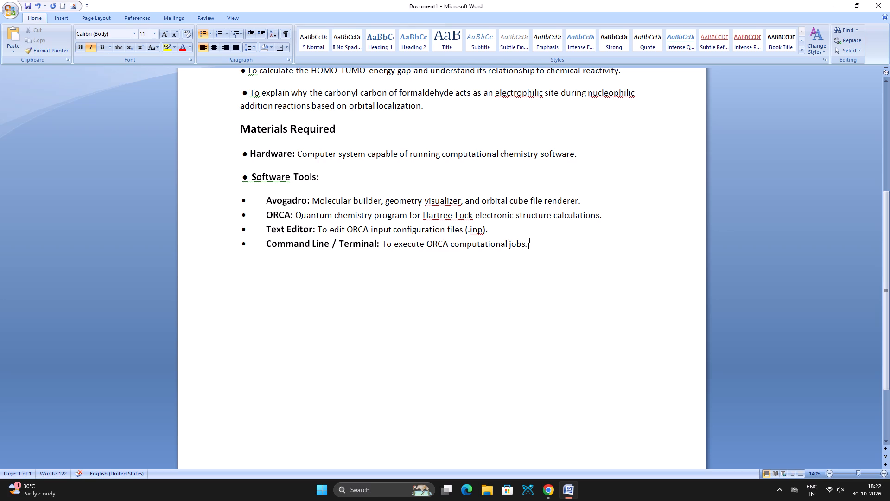
{"action": "key", "text": "Return"}
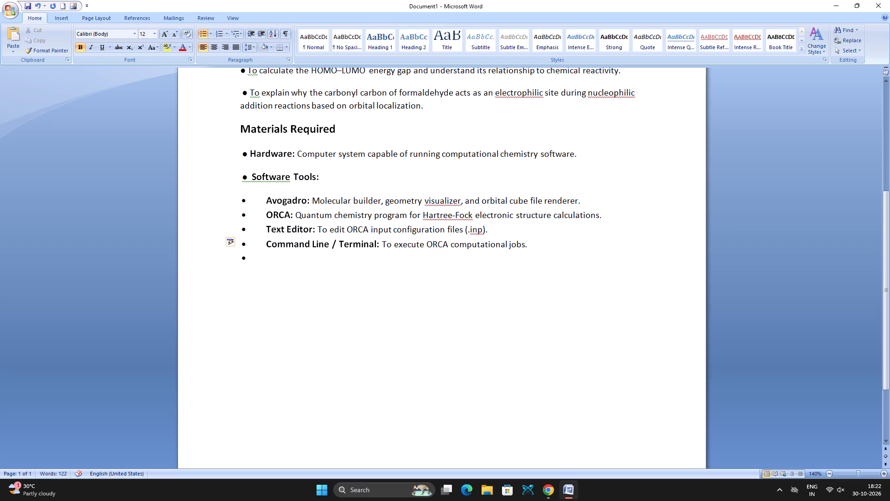
{"action": "key", "text": "Return"}
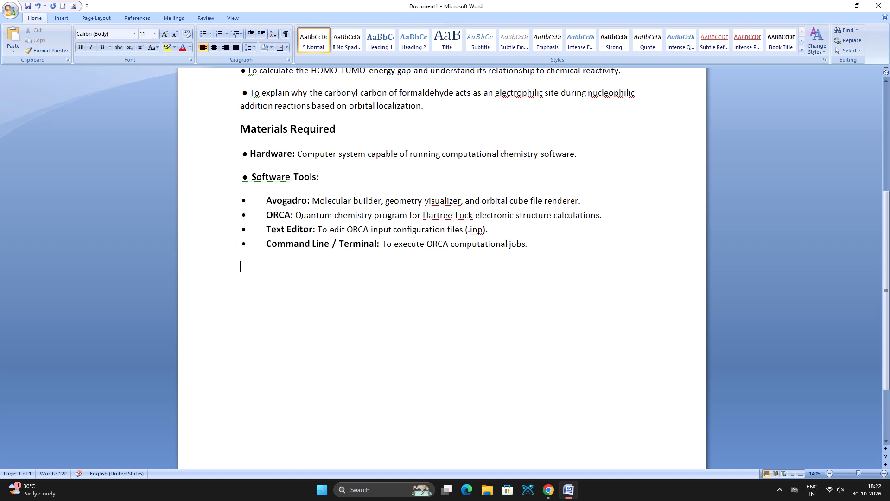
{"action": "key", "text": "Return"}
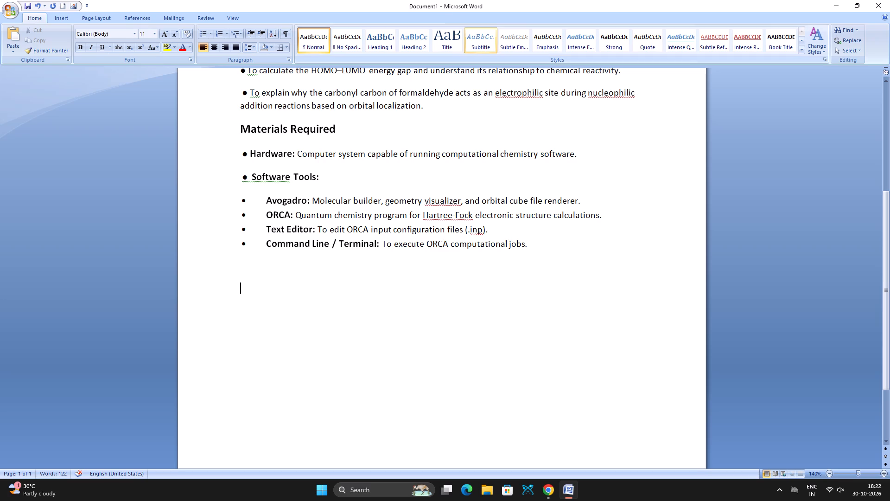
Copy the heading "STRUCTURE OF FORAMALDEHYDE BEFORE OPTIMIZATION :" from the assignment PDF in Chrome and paste it below the software tools list in Word.
{"action": "left_click", "coordinate": [546, 483]}
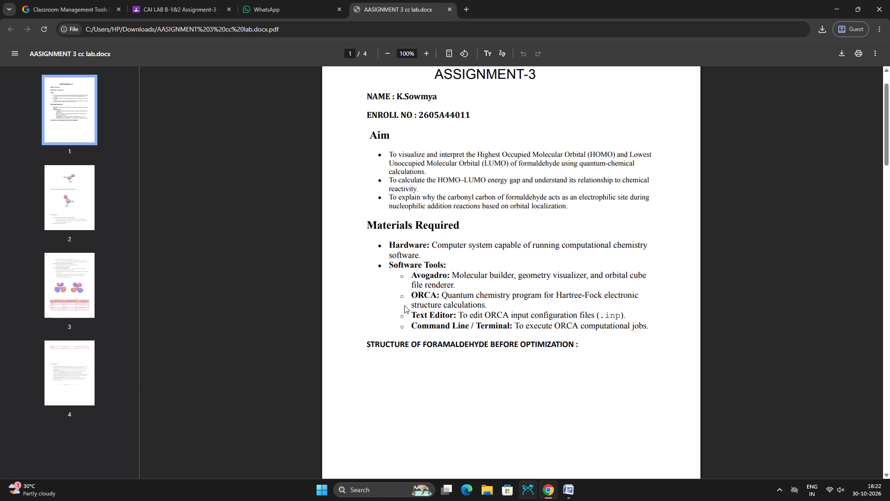
{"action": "left_click_drag", "start_coordinate": [366, 345], "coordinate": [599, 346]}
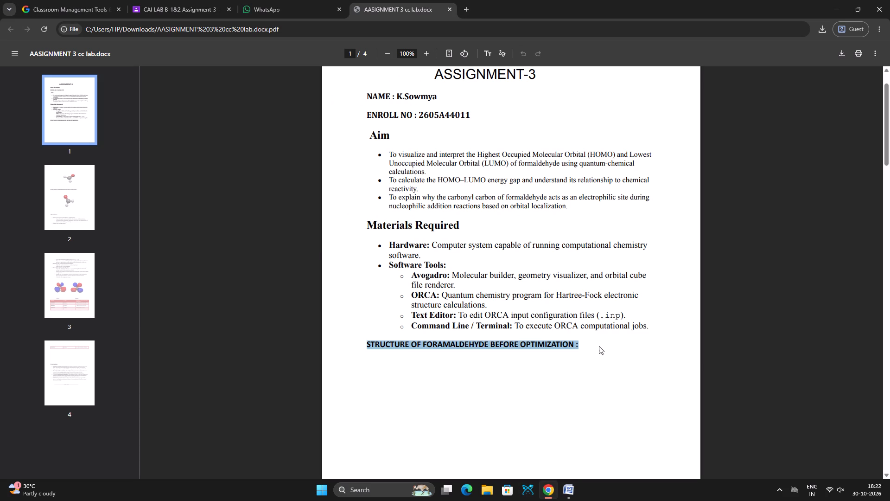
{"action": "right_click", "coordinate": [549, 350]}
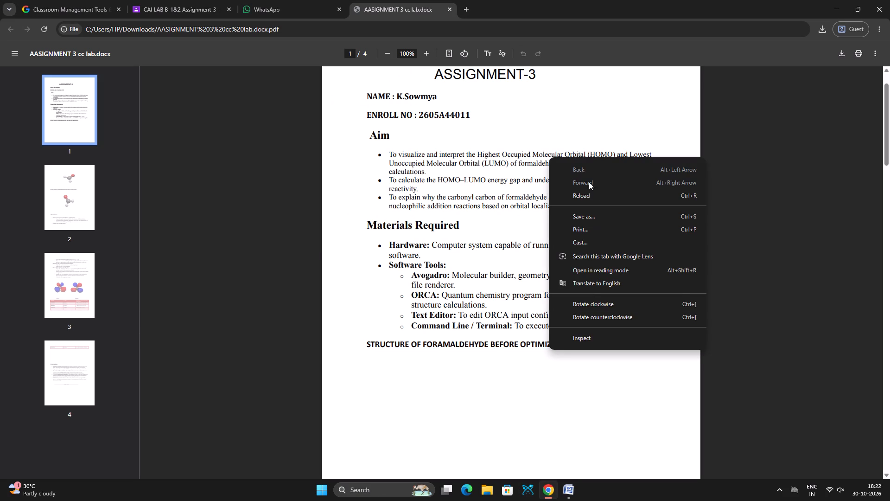
{"action": "left_click", "coordinate": [528, 343]}
{"action": "left_click_drag", "start_coordinate": [364, 344], "coordinate": [505, 323]}
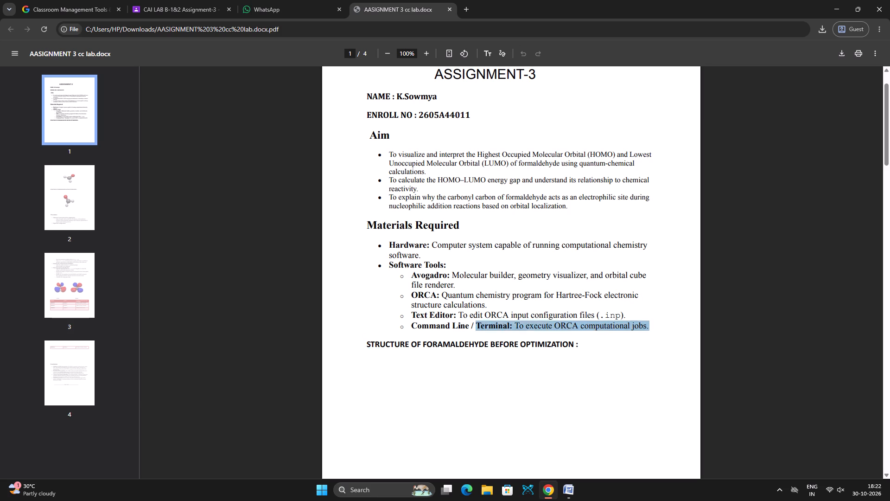
{"action": "left_click_drag", "start_coordinate": [505, 323], "coordinate": [578, 351]}
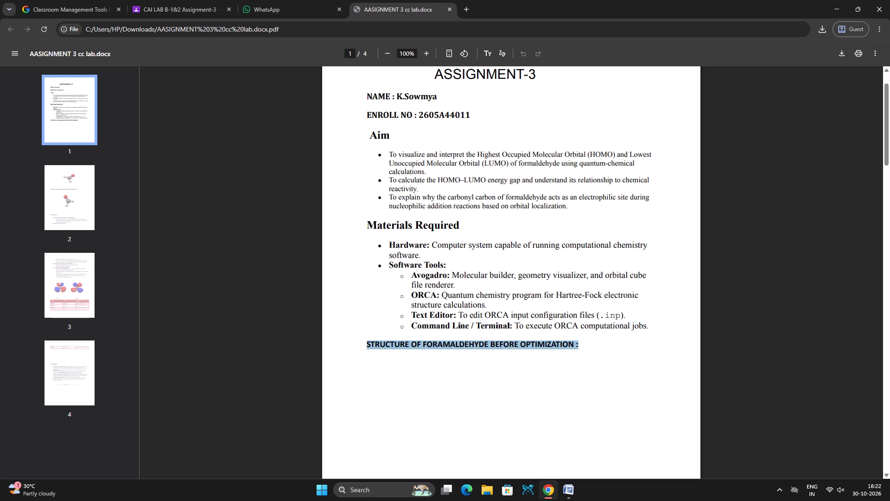
{"action": "right_click", "coordinate": [561, 343]}
{"action": "left_click", "coordinate": [588, 355]}
{"action": "scroll", "coordinate": [478, 371], "scroll_direction": "down", "scroll_amount": 3}
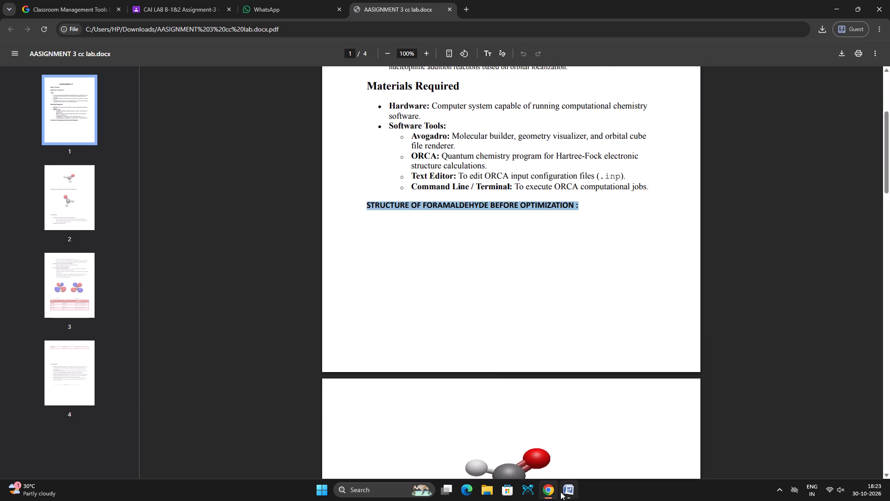
{"action": "left_click", "coordinate": [560, 491]}
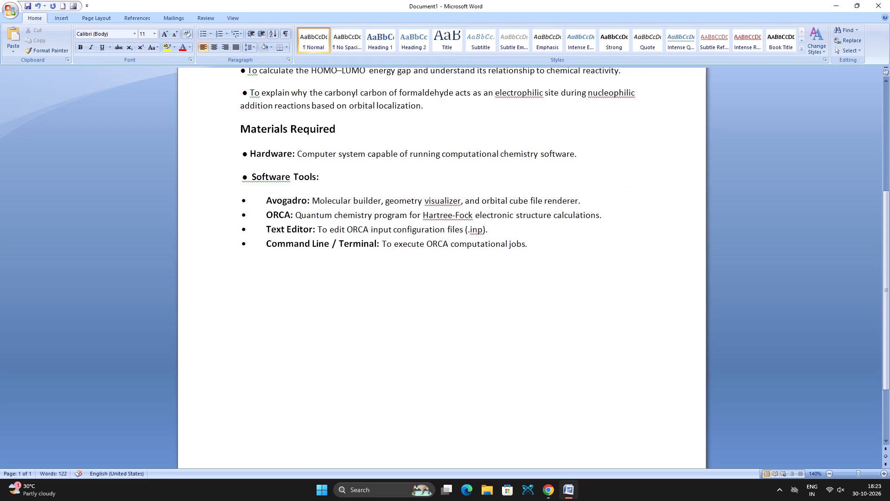
{"action": "key", "text": "ctrl+v"}
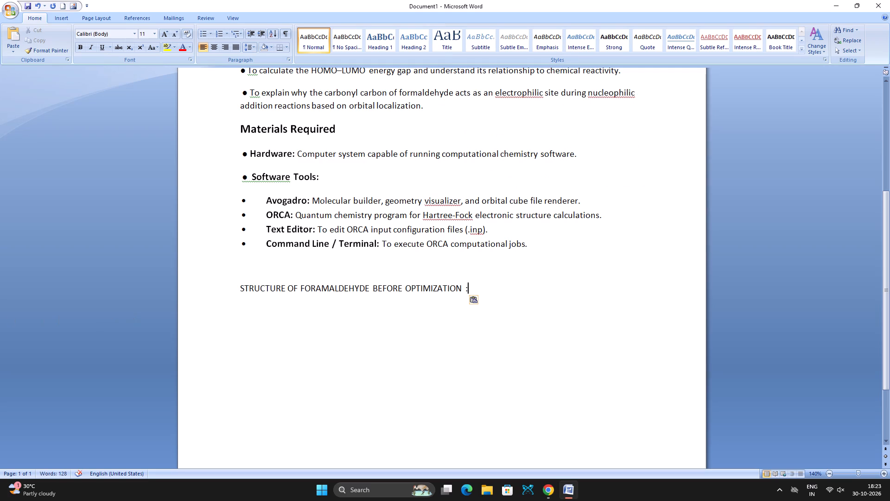
Format the pasted "STRUCTURE OF FORAMALDEHYDE BEFORE OPTIMIZATION :" heading as bold with font size 14.
{"action": "left_click_drag", "start_coordinate": [236, 287], "coordinate": [462, 291]}
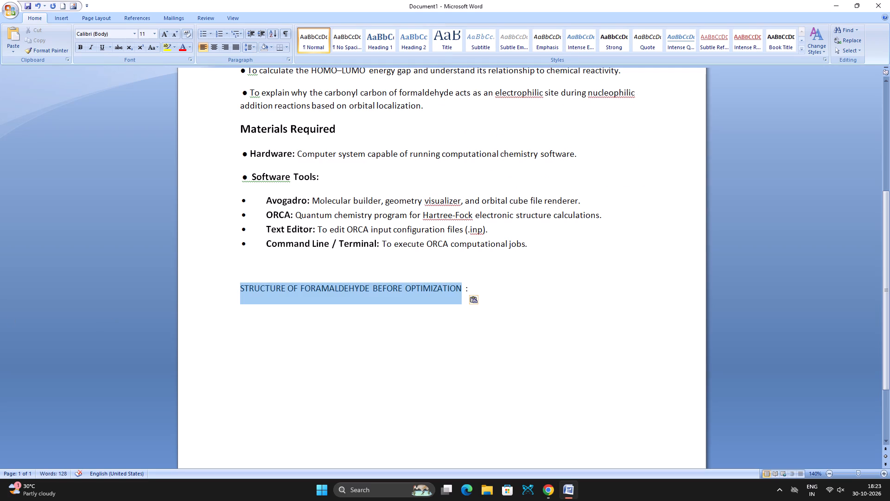
{"action": "left_click_drag", "start_coordinate": [462, 291], "coordinate": [468, 289]}
{"action": "left_click", "coordinate": [471, 274]}
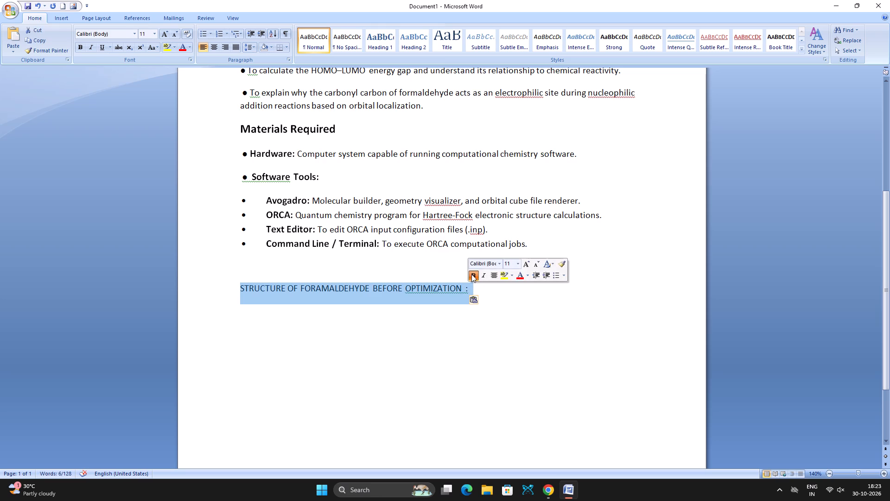
{"action": "left_click", "coordinate": [516, 261]}
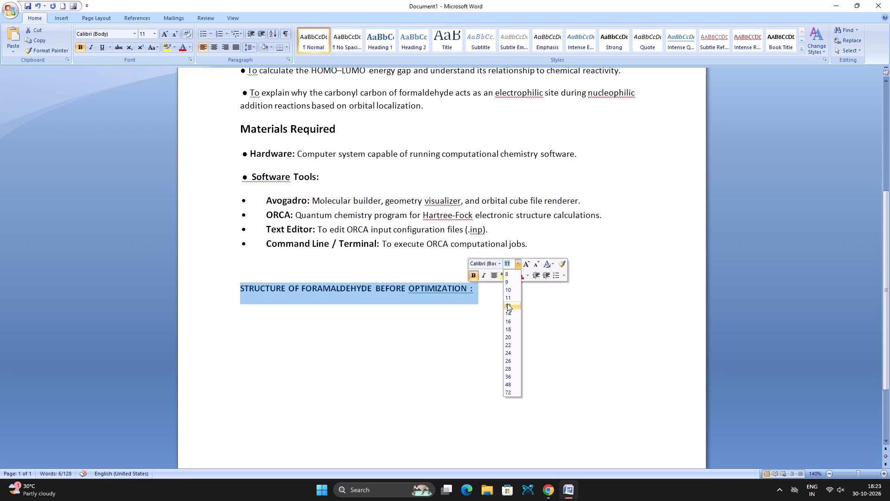
{"action": "left_click", "coordinate": [507, 312]}
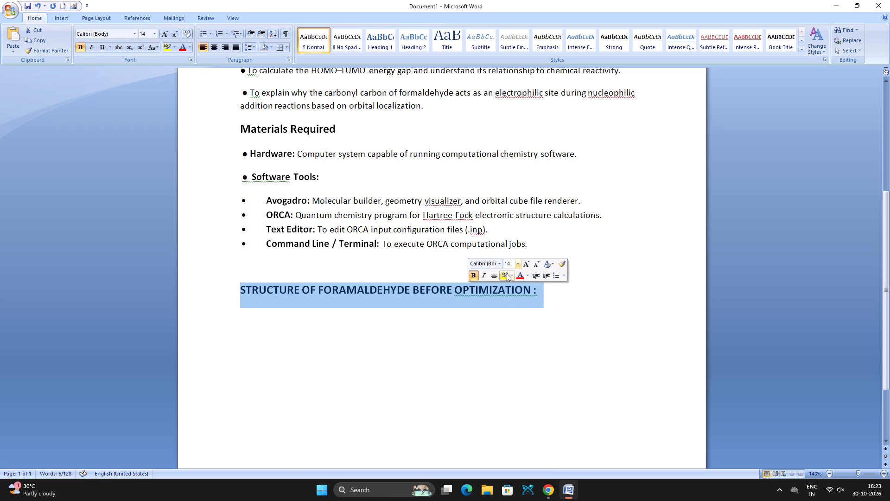
{"action": "left_click", "coordinate": [439, 361]}
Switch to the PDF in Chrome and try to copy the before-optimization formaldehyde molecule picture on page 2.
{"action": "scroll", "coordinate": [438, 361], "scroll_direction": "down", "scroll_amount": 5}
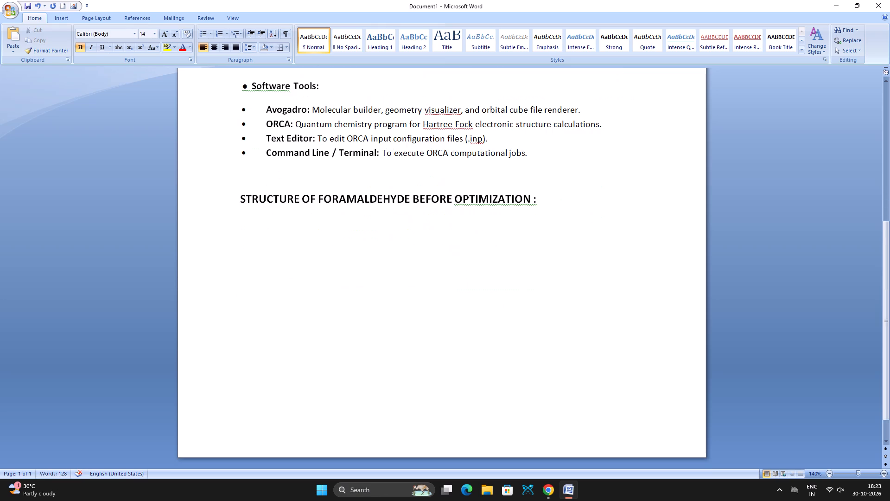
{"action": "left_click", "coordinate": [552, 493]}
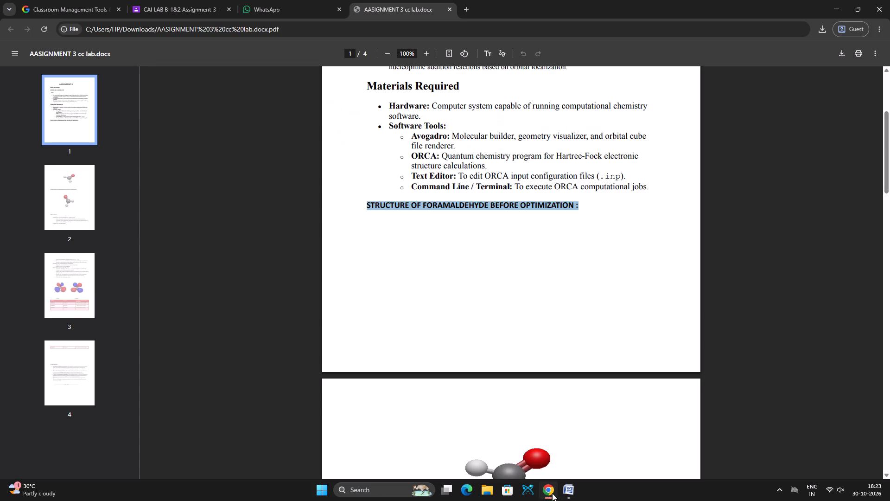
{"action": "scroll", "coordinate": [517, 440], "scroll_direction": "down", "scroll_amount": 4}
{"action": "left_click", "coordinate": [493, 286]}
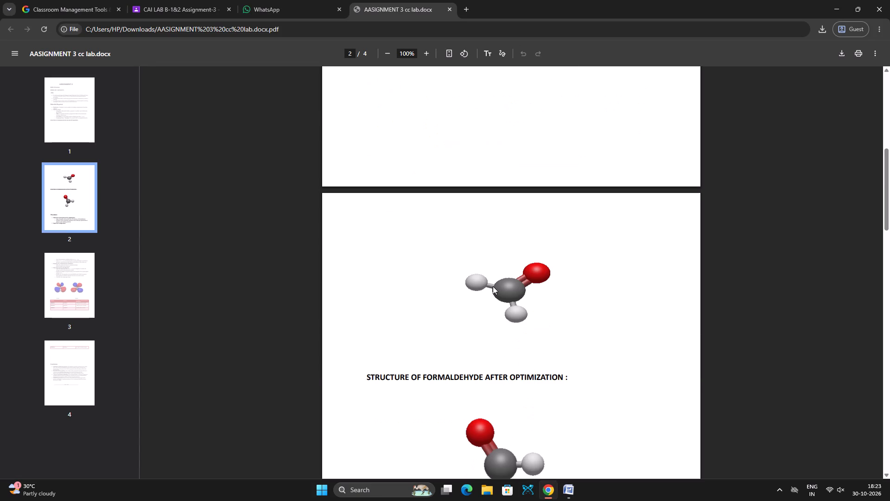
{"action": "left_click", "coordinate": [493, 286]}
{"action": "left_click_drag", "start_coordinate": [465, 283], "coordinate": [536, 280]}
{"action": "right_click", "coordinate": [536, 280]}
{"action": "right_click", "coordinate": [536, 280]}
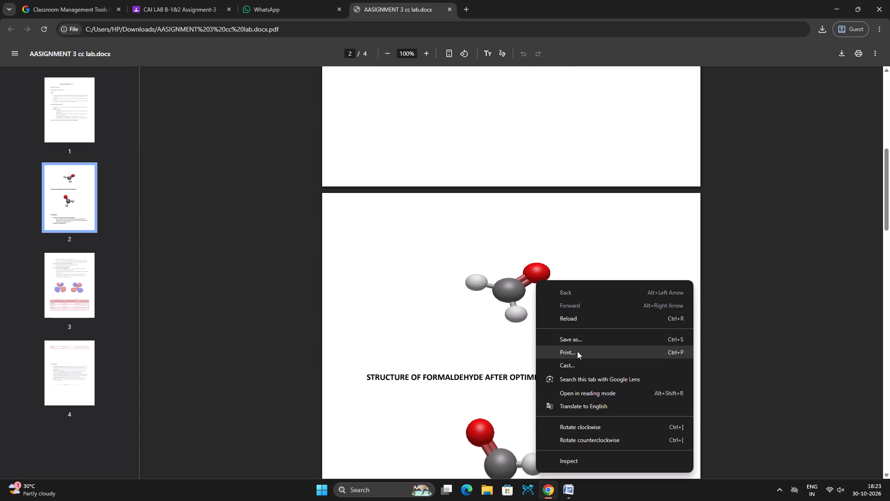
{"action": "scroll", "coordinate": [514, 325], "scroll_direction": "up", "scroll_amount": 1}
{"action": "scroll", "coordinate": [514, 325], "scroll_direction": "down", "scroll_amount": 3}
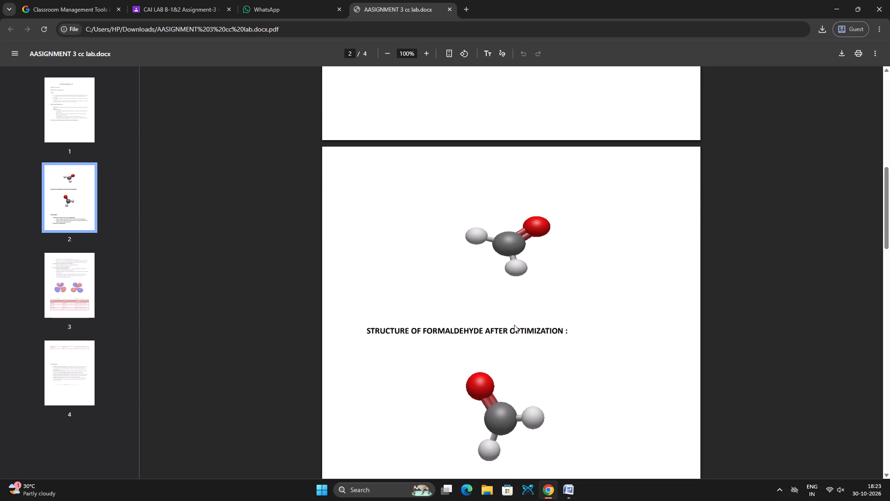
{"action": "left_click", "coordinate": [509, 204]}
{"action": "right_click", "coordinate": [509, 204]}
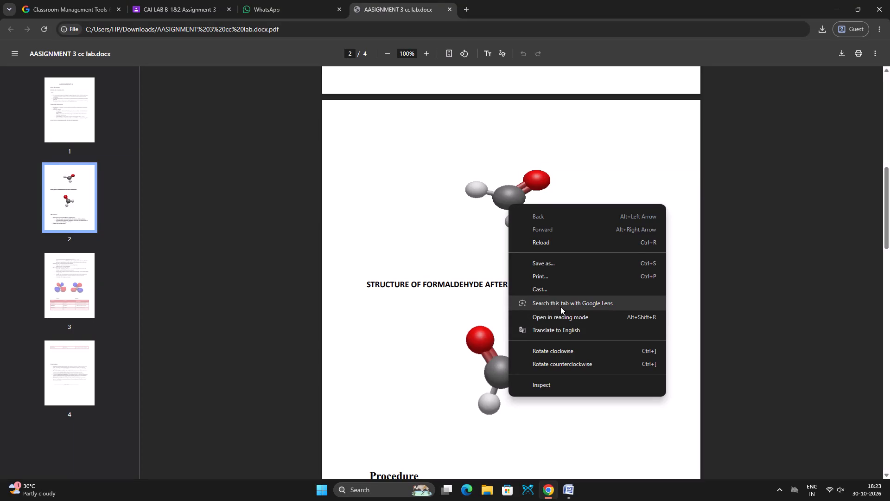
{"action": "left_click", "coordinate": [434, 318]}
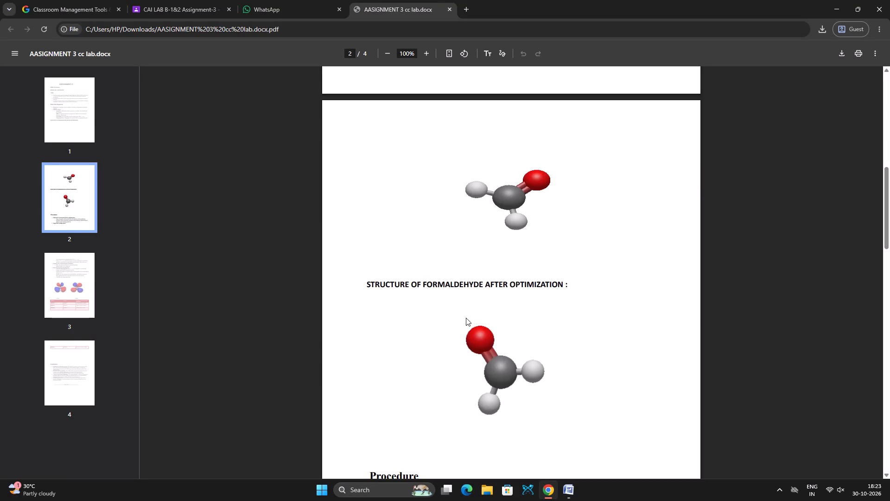